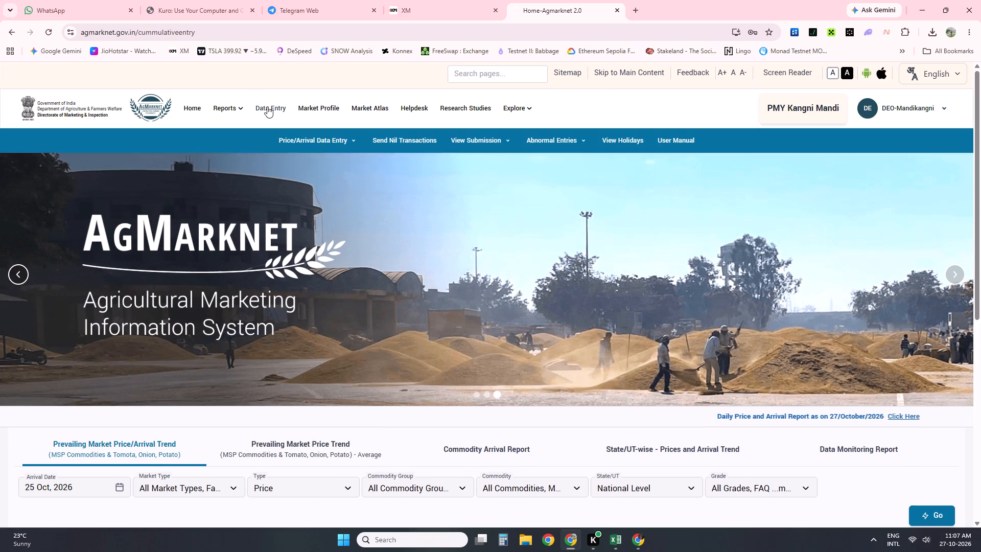
Check the selectable dates on the cumulative entry form and the October 2026 entry-status calendar in the cumulative submissions view.
click(573, 194)
click(577, 190)
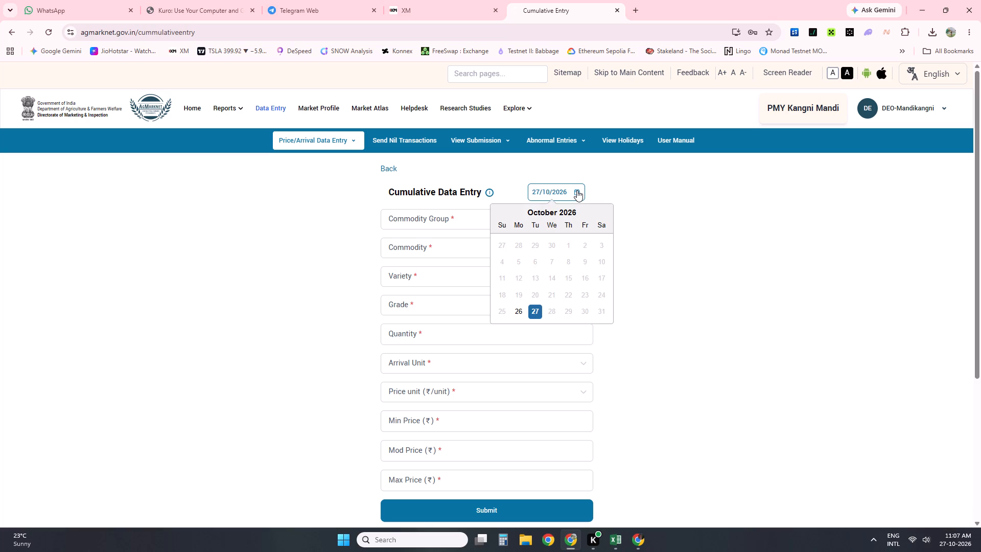
click(620, 185)
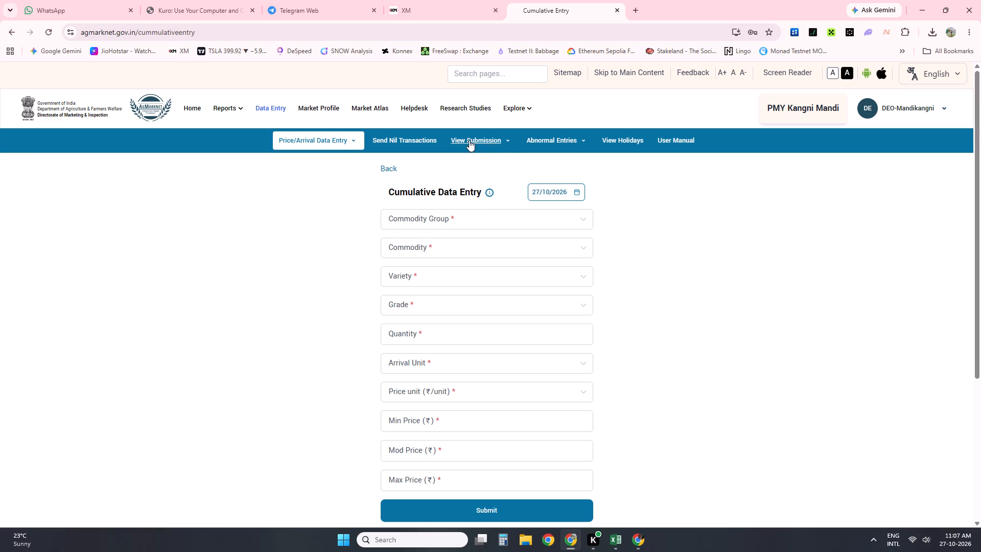
click(469, 140)
click(507, 195)
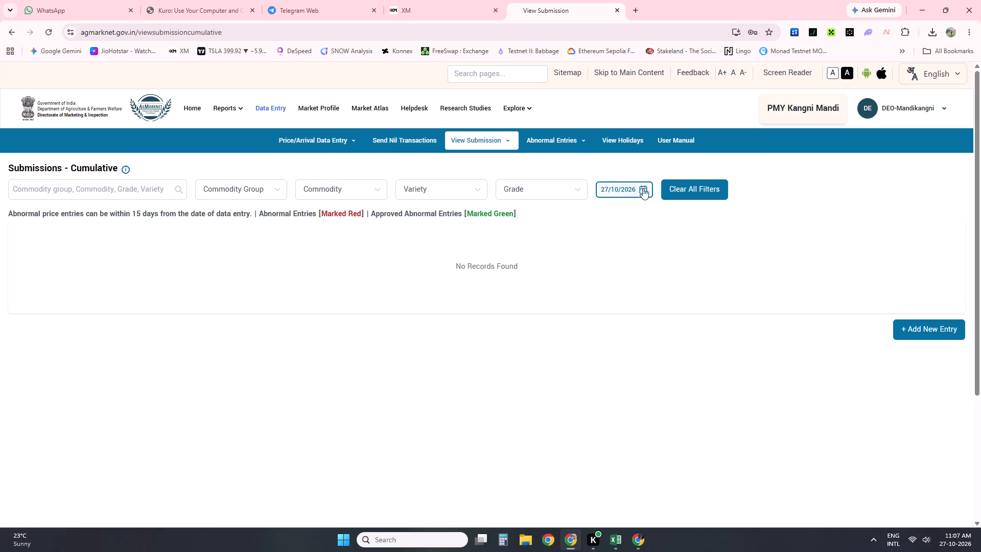
click(640, 190)
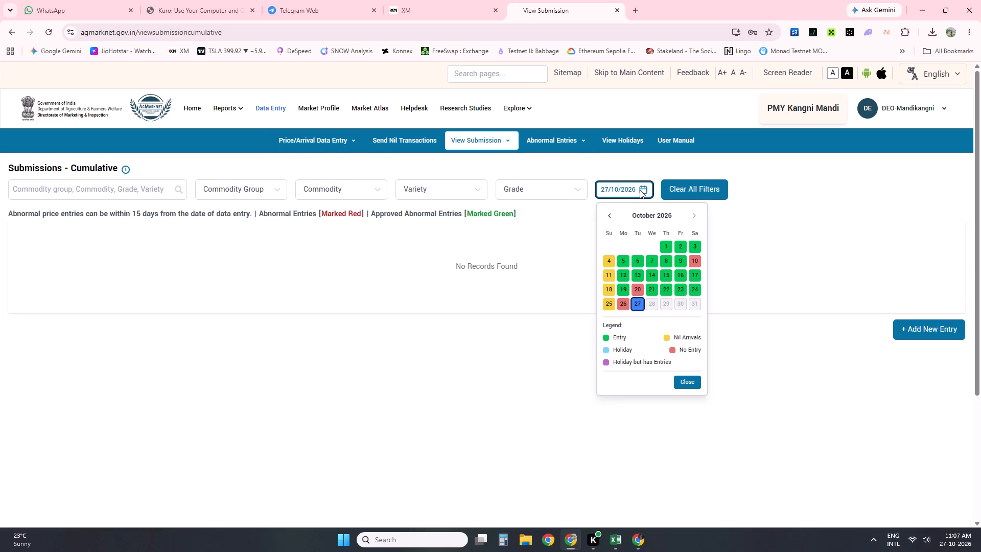
click(762, 246)
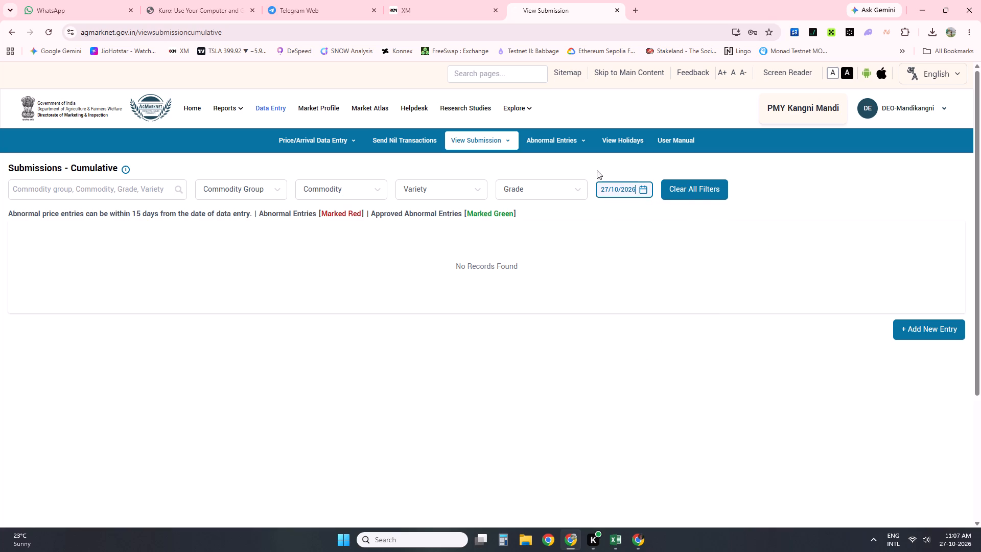
Open the cumulative price/arrival data entry form and set its date to 26/10/2026.
click(312, 142)
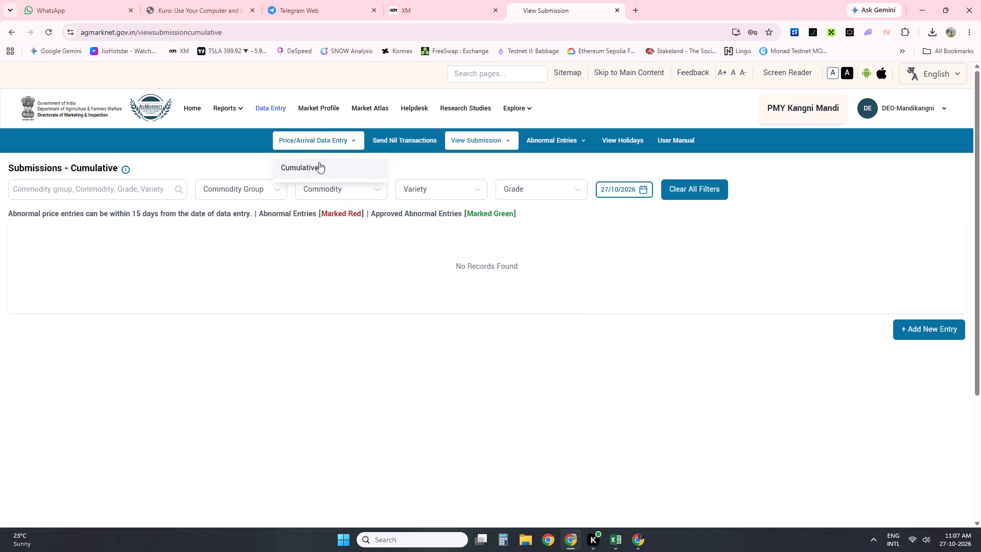
click(319, 163)
click(572, 191)
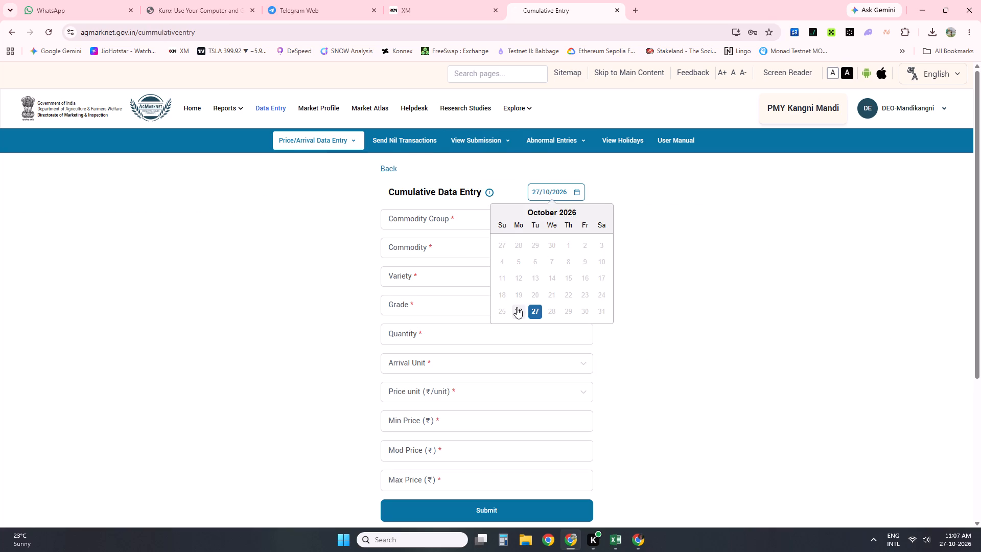
click(517, 308)
Select commodity group Fruits, commodity Apple, variety Apple and Grade A for the entry.
click(496, 210)
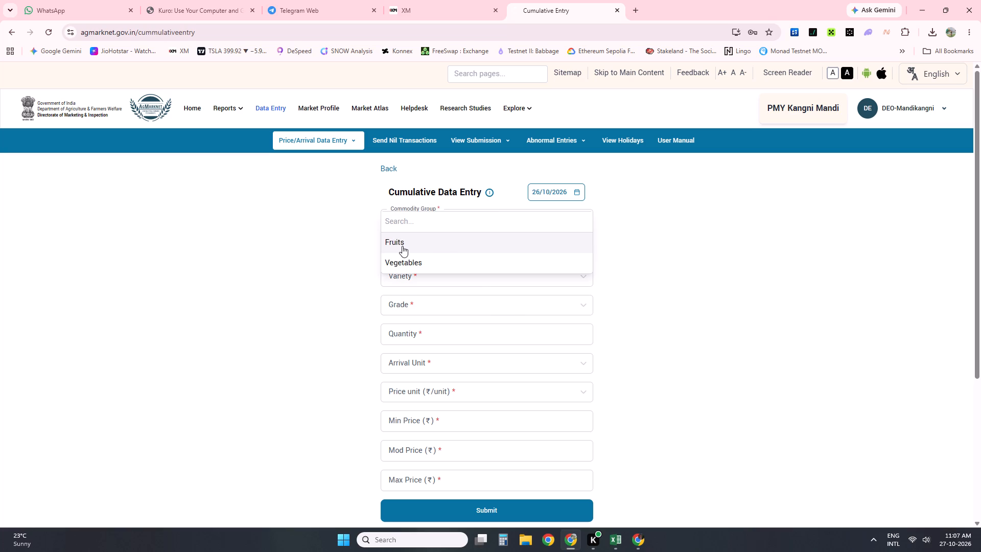
click(402, 246)
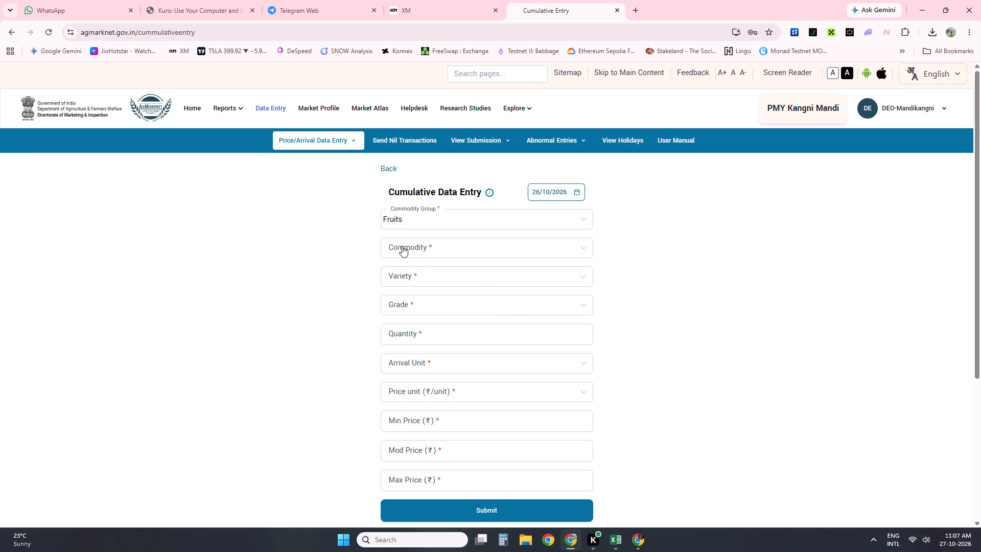
click(402, 246)
click(407, 273)
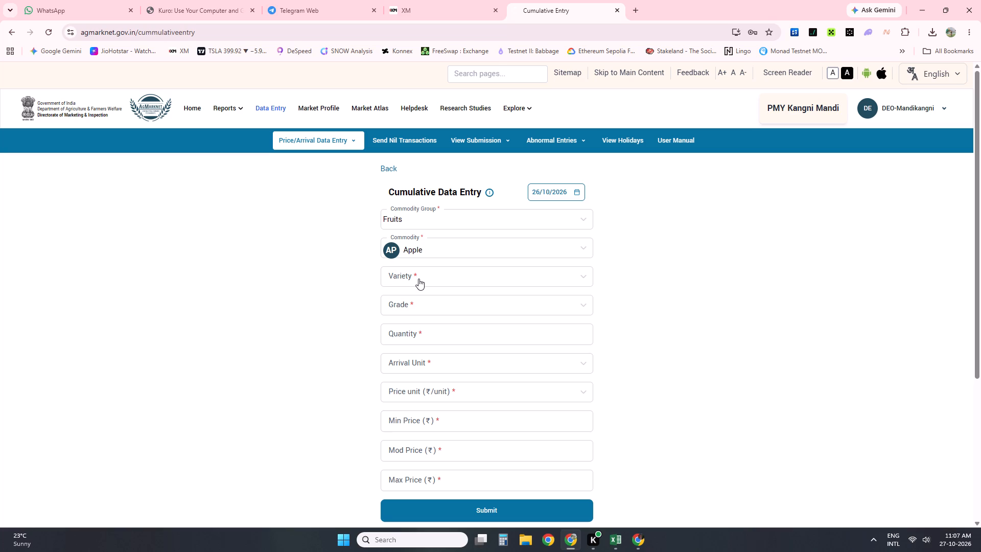
click(418, 279)
click(421, 317)
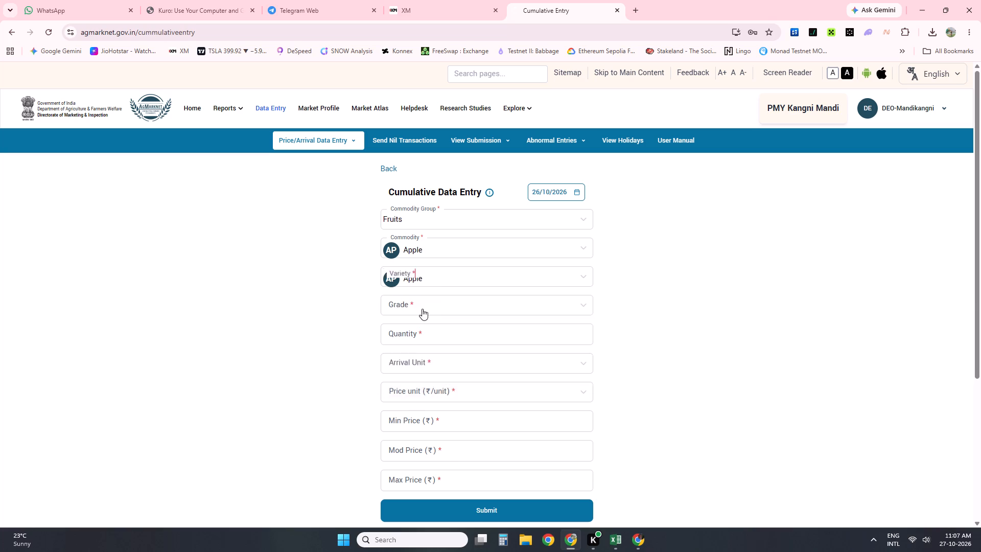
click(434, 295)
click(418, 324)
Enter a quantity of 1.8 and a minimum price of ₹3,000 for the apple entry.
click(418, 331)
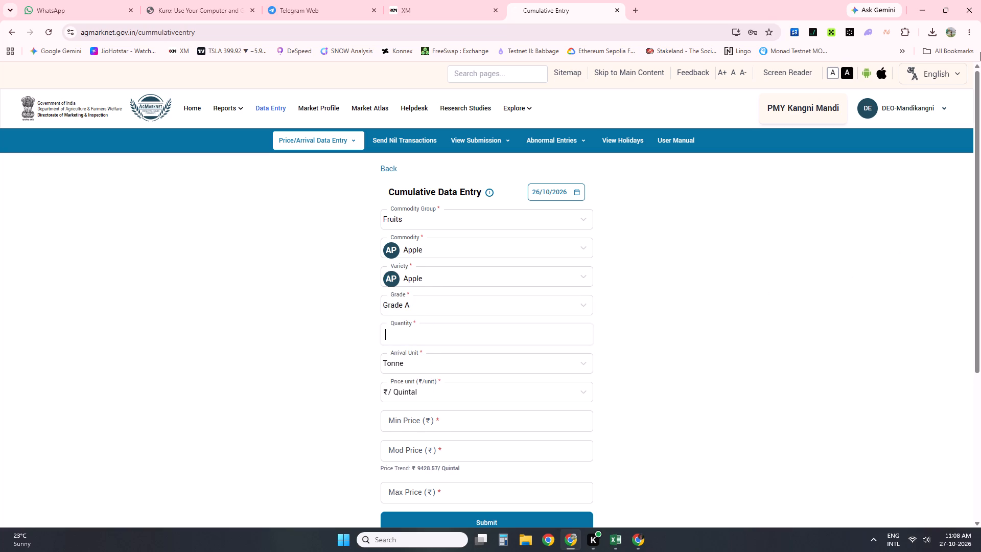
key(1)
key(period)
key(8)
key(Tab)
key(Tab)
key(Tab)
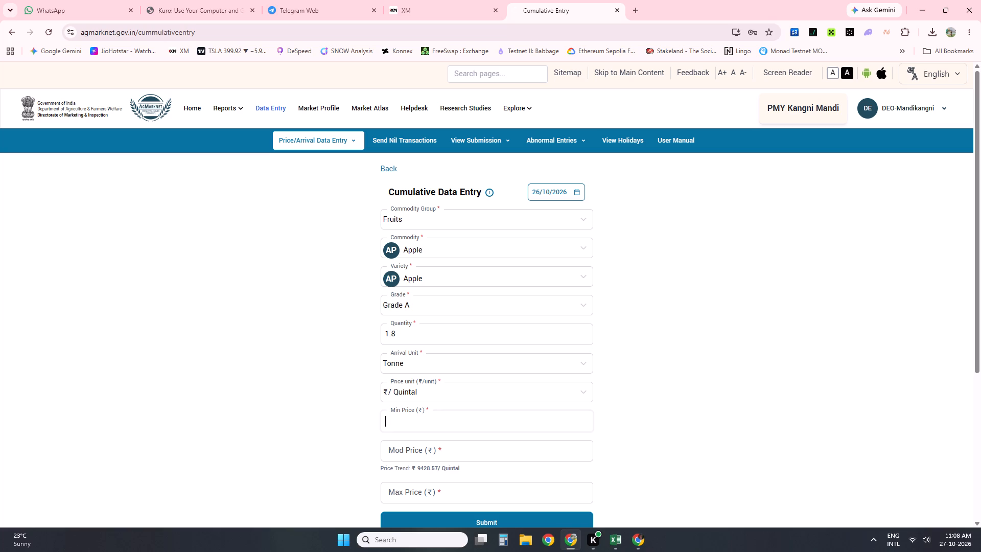
text(300)
key(Tab)
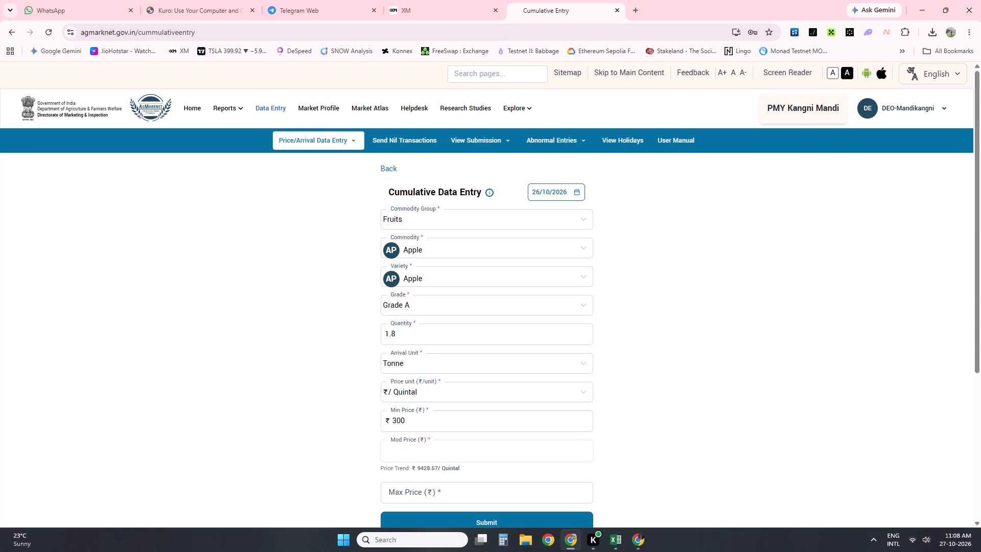
key(Up)
key(shift+Tab)
text(3000)
key(Tab)
Enter a mod price of ₹9,000 and a maximum price of ₹20,000, and submit the apple entry.
text(9000)
key(Tab)
text(20000)
key(Tab)
key(Return)
key(Tab)
key(Return)
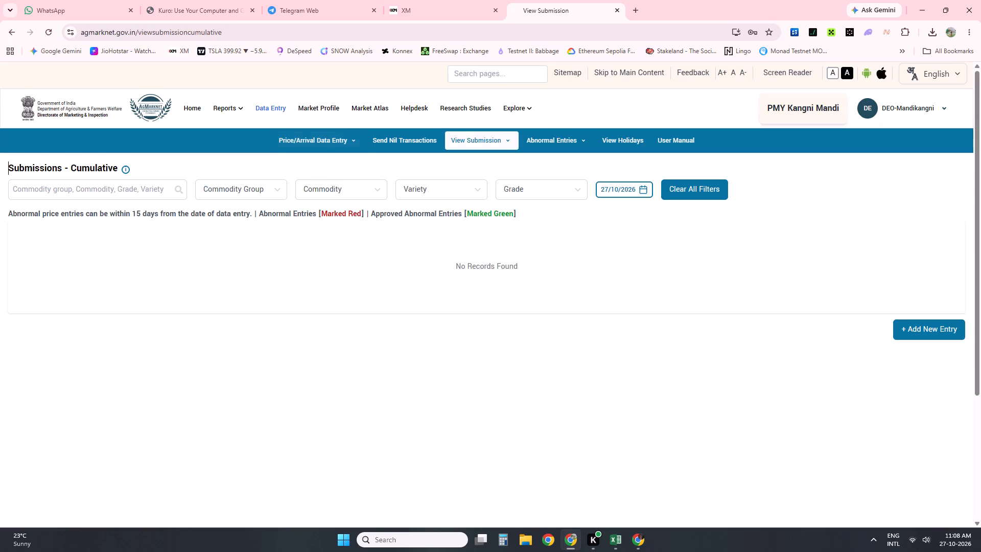
Start a new entry with commodity Banana, variety Banana - Ripe and Grade A.
click(929, 328)
click(410, 248)
click(432, 318)
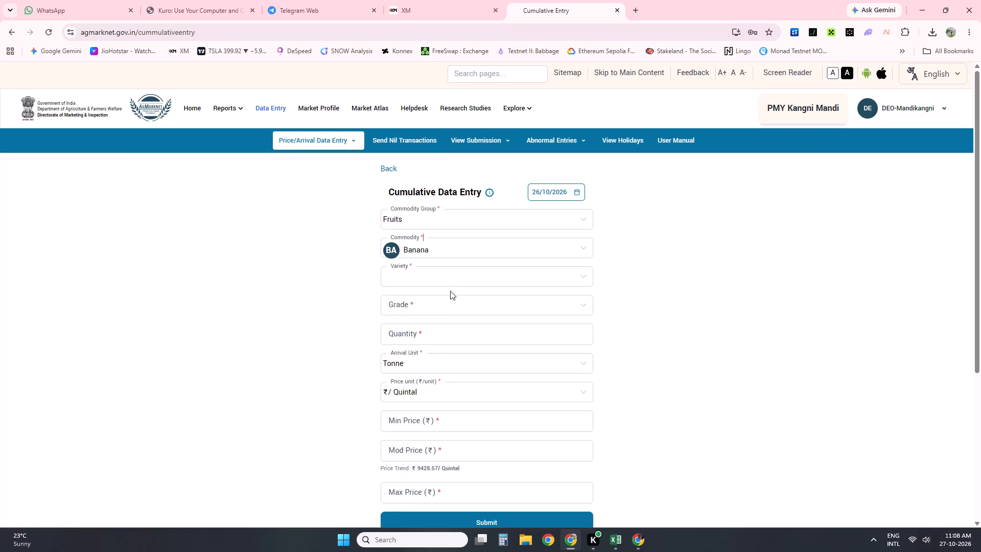
click(450, 283)
double_click(430, 306)
click(415, 326)
Submit the banana entry with quantity 4.4, minimum price ₹3,500, mod price ₹4,000 and maximum price ₹4,500.
click(415, 333)
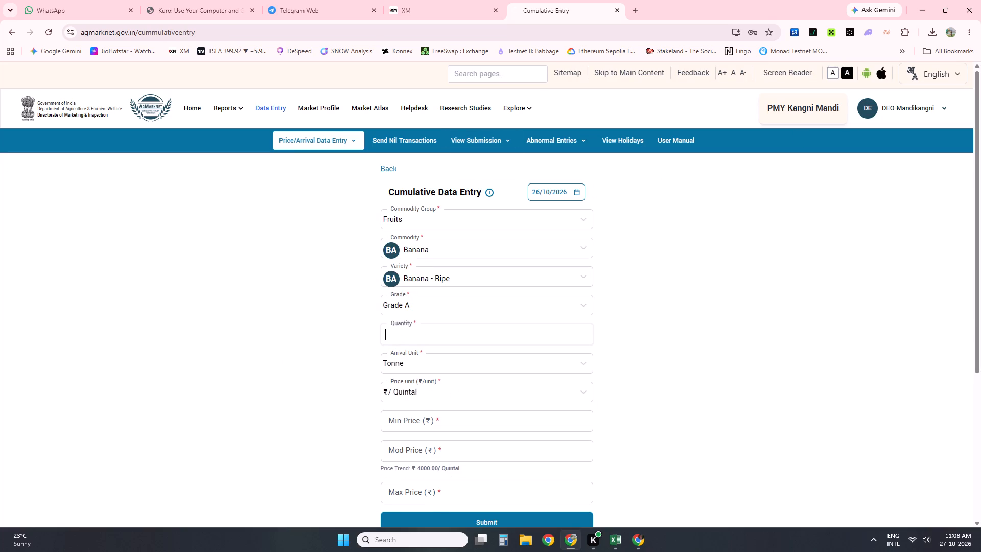
text(4.)
key(4)
key(Tab)
key(Tab)
key(Tab)
text(3500)
key(Tab)
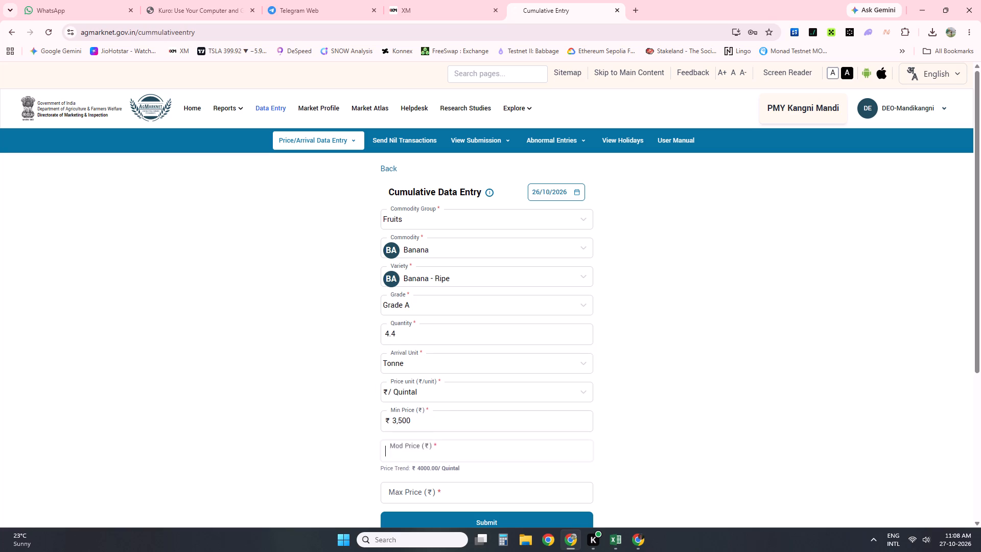
text(4000)
key(Tab)
text(4500)
key(Tab)
key(Return)
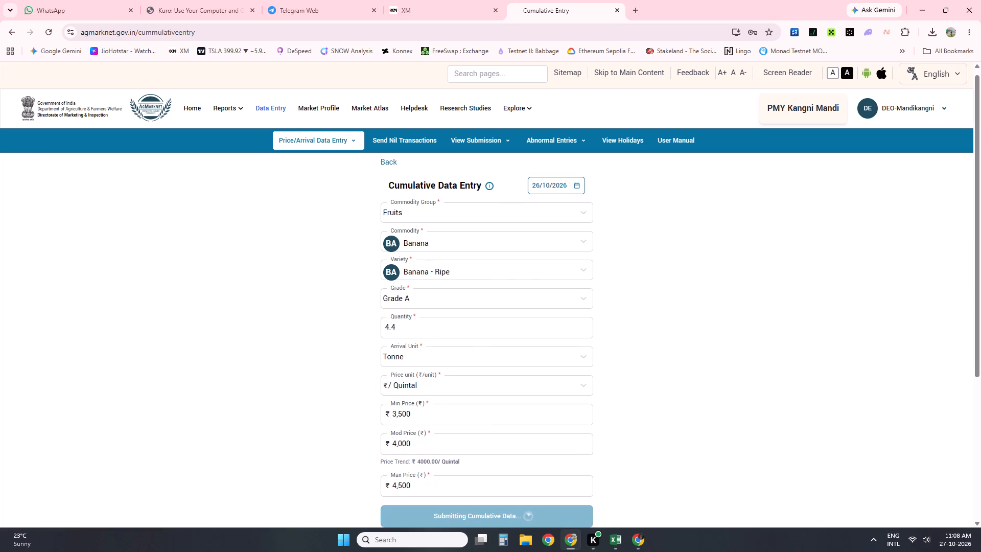
key(Tab)
key(Return)
Start a new entry with commodity Guava, variety Guava and Grade A.
click(936, 319)
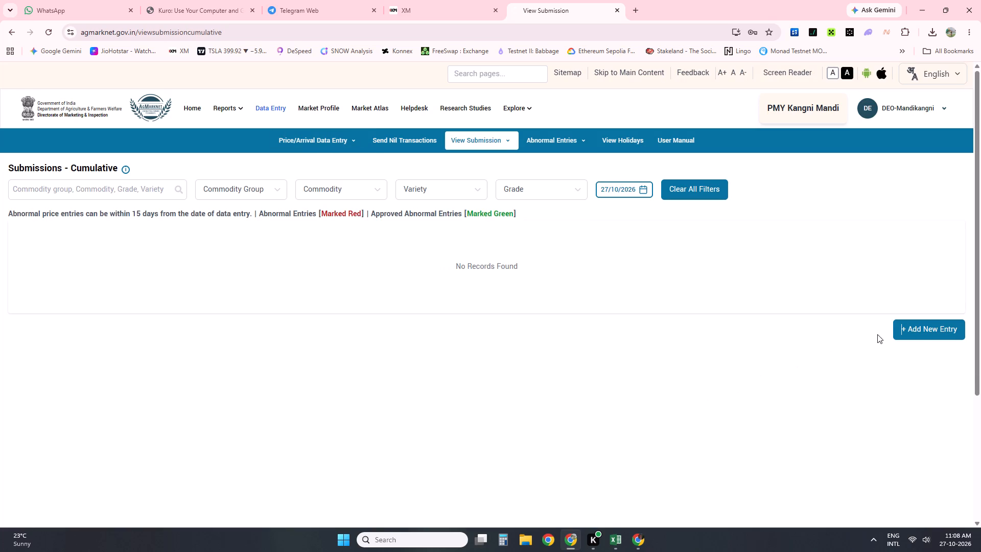
click(914, 330)
click(453, 256)
scroll(438, 322, down, 2)
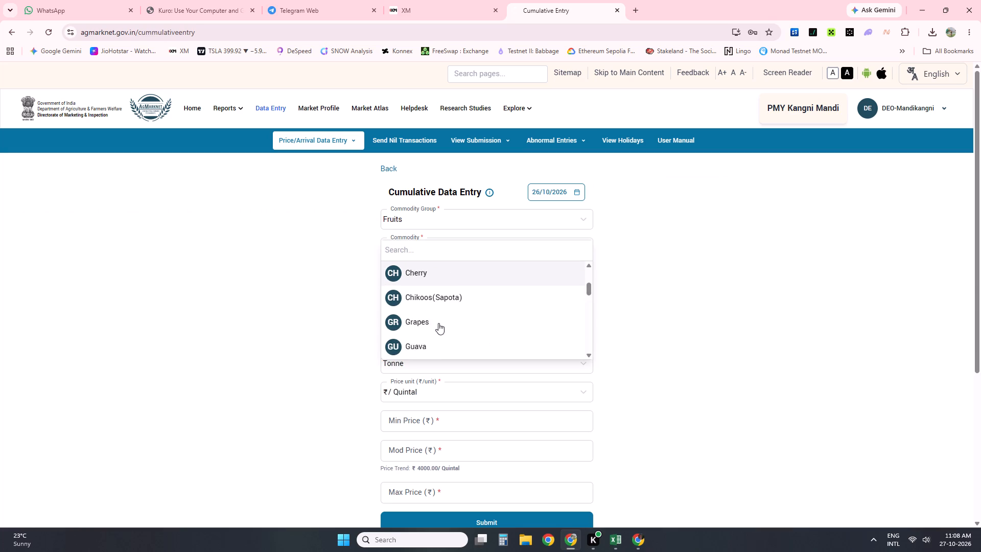
scroll(443, 300, down, 1)
click(443, 299)
click(448, 280)
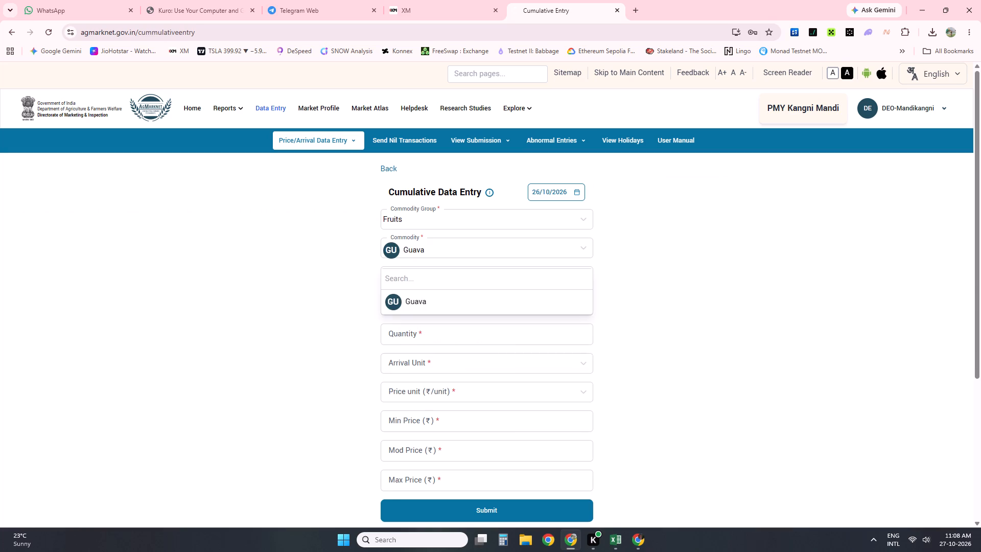
click(438, 297)
click(438, 305)
click(431, 330)
Submit the guava entry with quantity 0.7, minimum price ₹2,500, mod price ₹5,000 and maximum price ₹8,000.
click(432, 338)
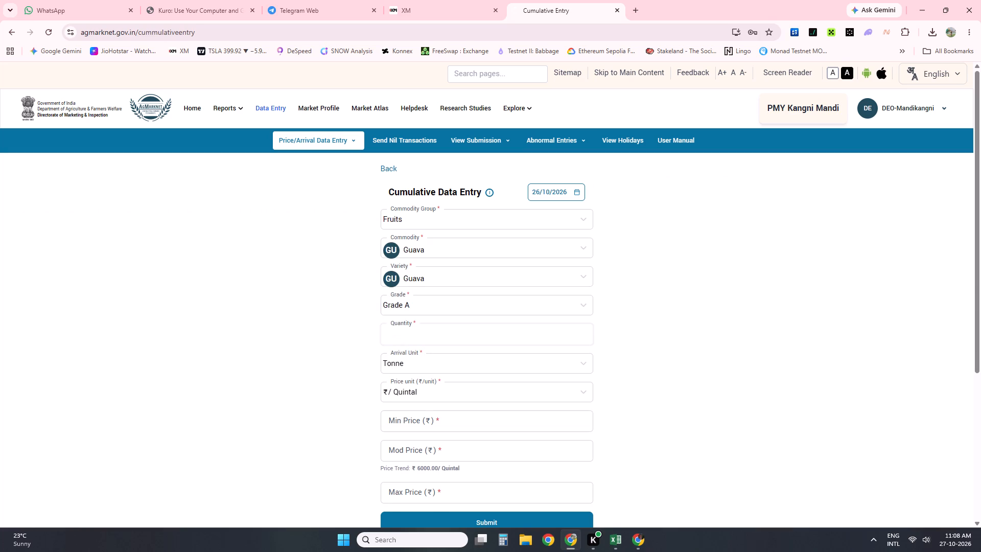
text(0.7)
key(Tab)
key(Tab)
key(Tab)
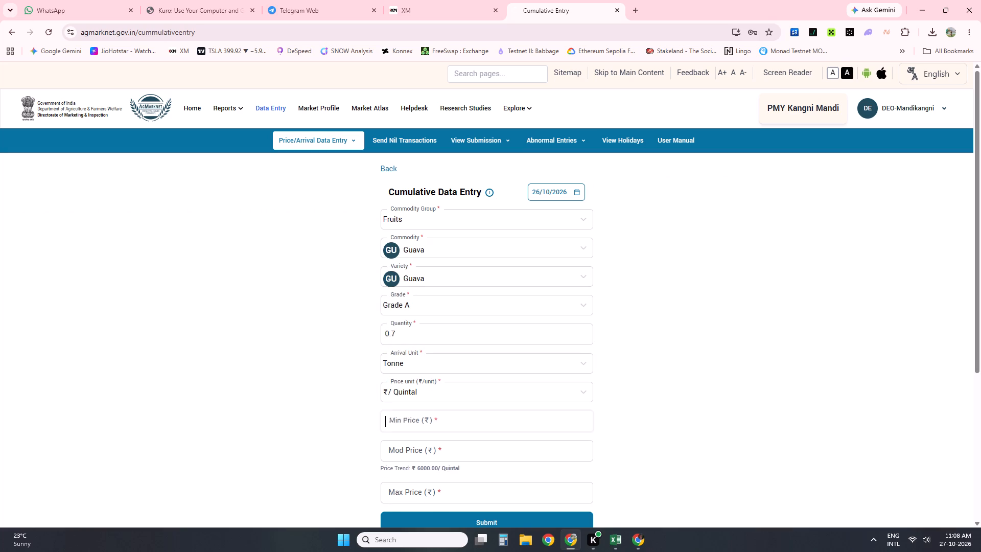
text(2500)
key(Tab)
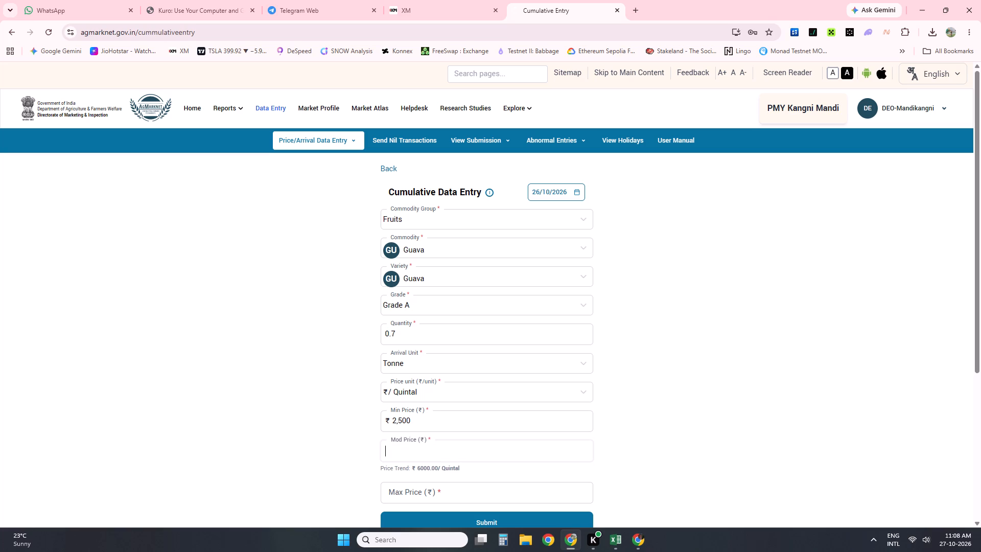
text(5000)
key(Tab)
text(8000)
key(Tab)
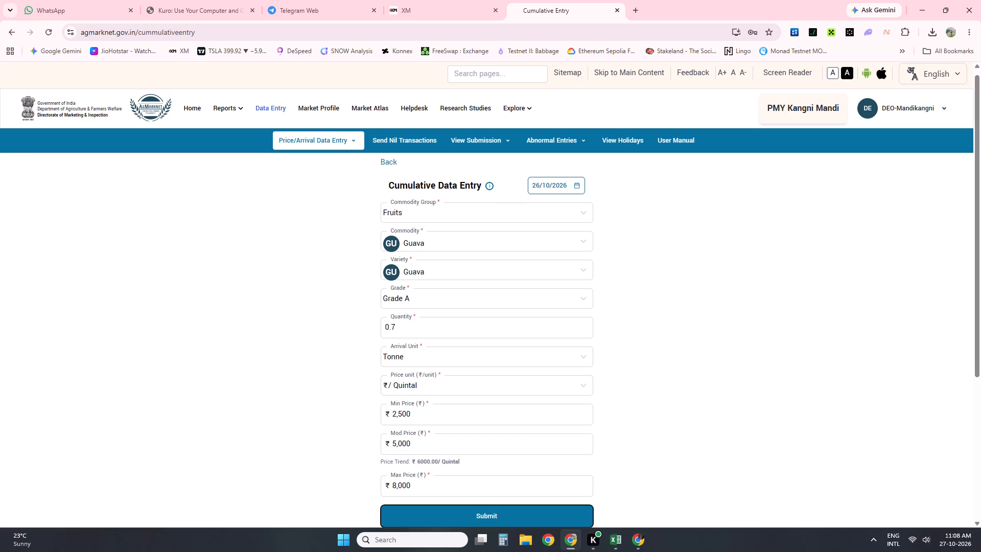
key(Return)
key(Tab)
key(Return)
Start a new entry with commodity Persimon(Japani Fal), variety Persimon(Japani Fal) and Grade A.
scroll(431, 338, down, 6)
scroll(784, 265, up, 2)
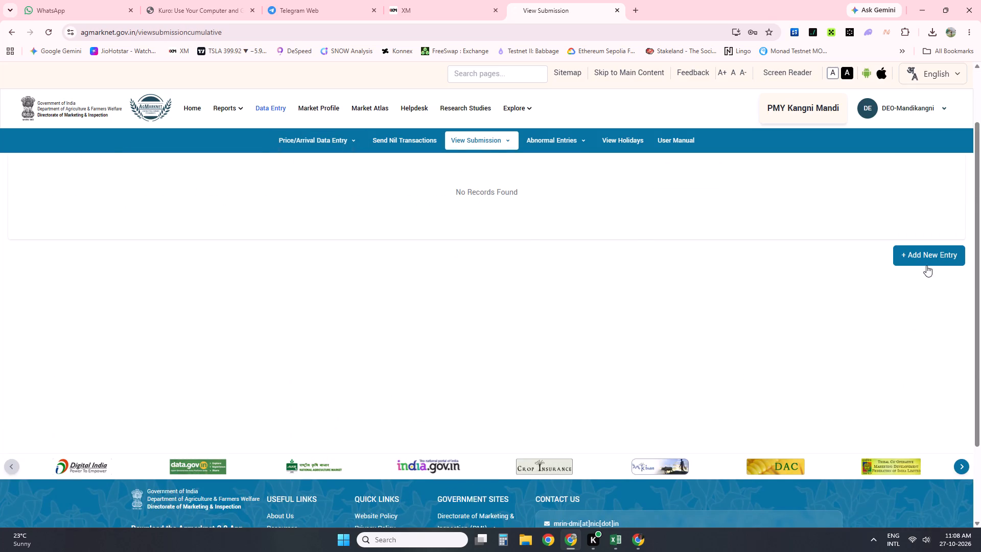
click(947, 250)
click(450, 256)
scroll(419, 341, down, 3)
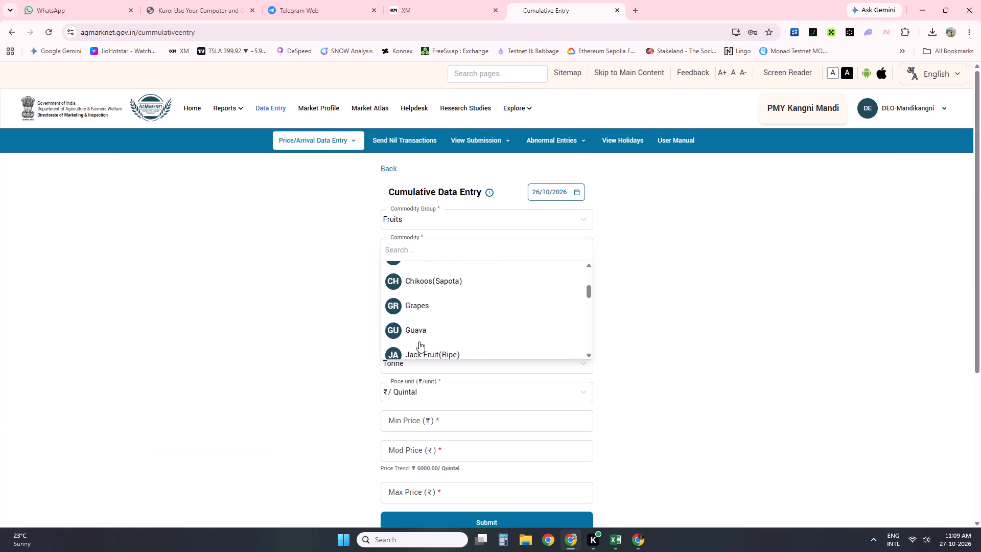
scroll(419, 341, down, 4)
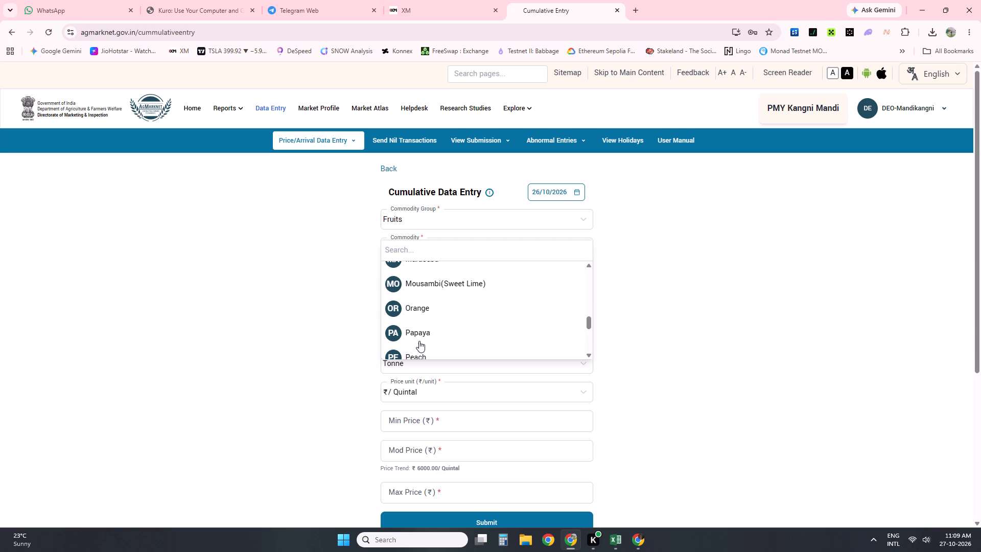
scroll(424, 328, down, 2)
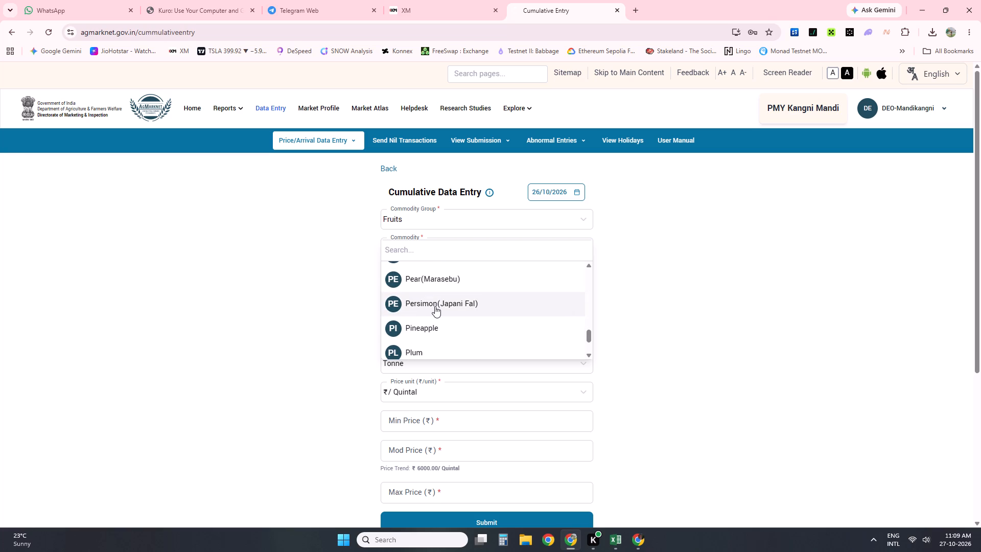
click(435, 306)
click(436, 280)
double_click(428, 312)
double_click(428, 325)
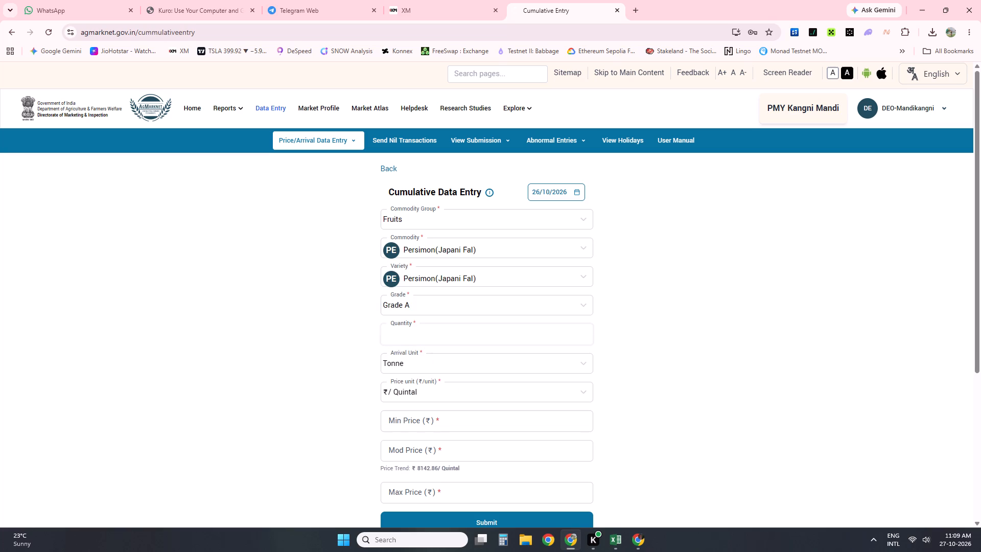
Submit the persimmon entry with quantity 1.4, minimum price ₹7,000, mod price ₹9,000 and maximum price ₹12,000.
text(1.)
key(4)
key(Tab)
key(Tab)
key(Tab)
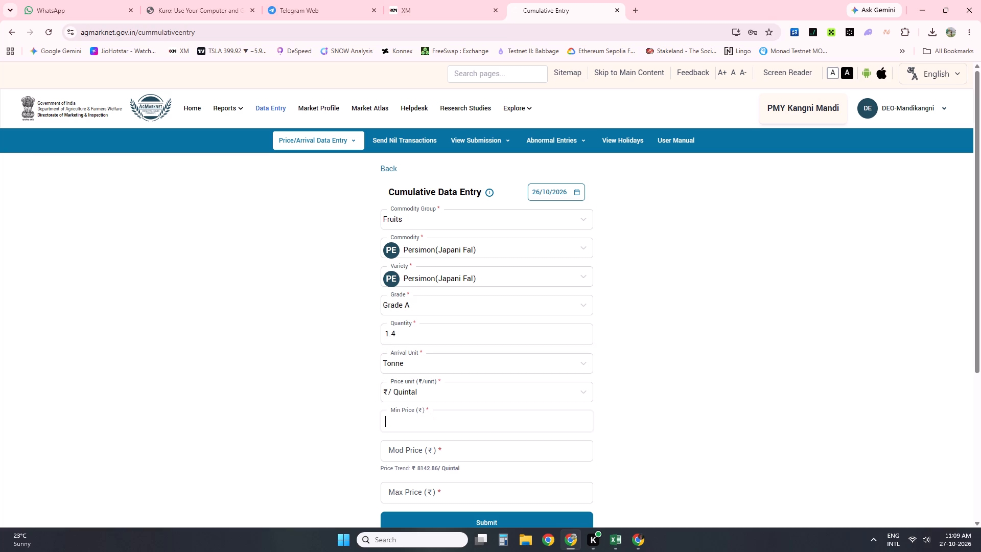
text(7000)
key(Tab)
text(9000)
key(Tab)
text(12000)
key(Tab)
key(Return)
key(Tab)
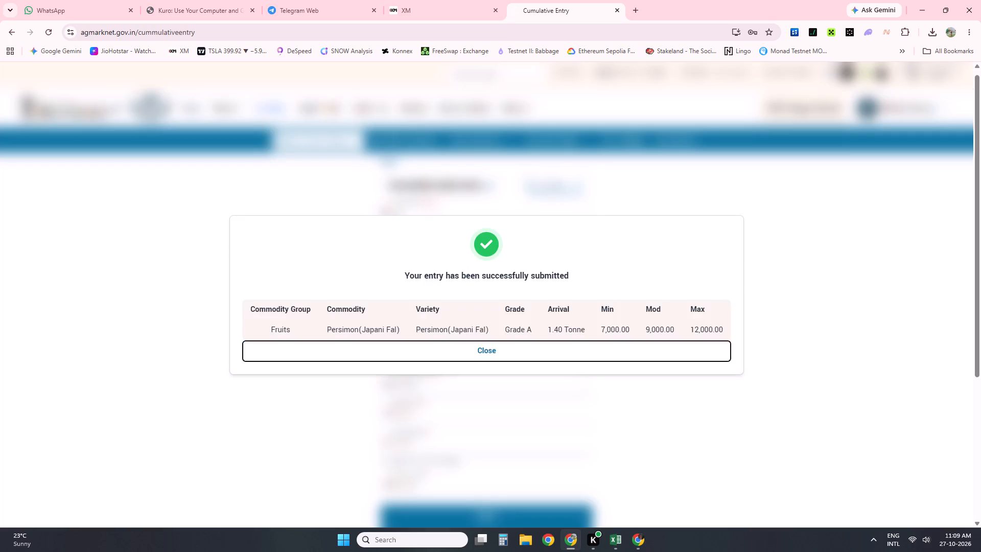
key(Return)
Start a new entry with commodity Pomegranate, variety Pomogranate and Grade A.
scroll(437, 329, down, 3)
click(914, 172)
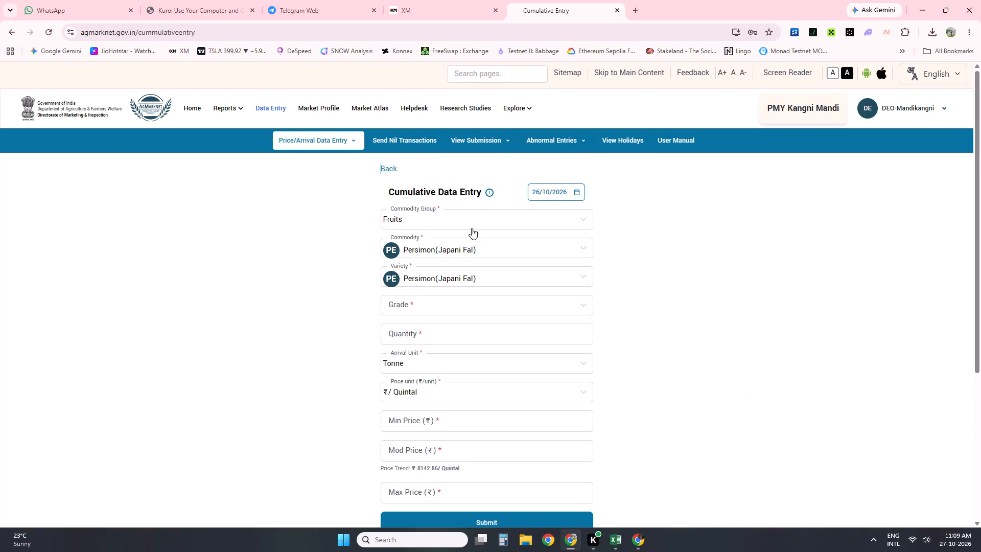
click(439, 254)
scroll(439, 317, down, 8)
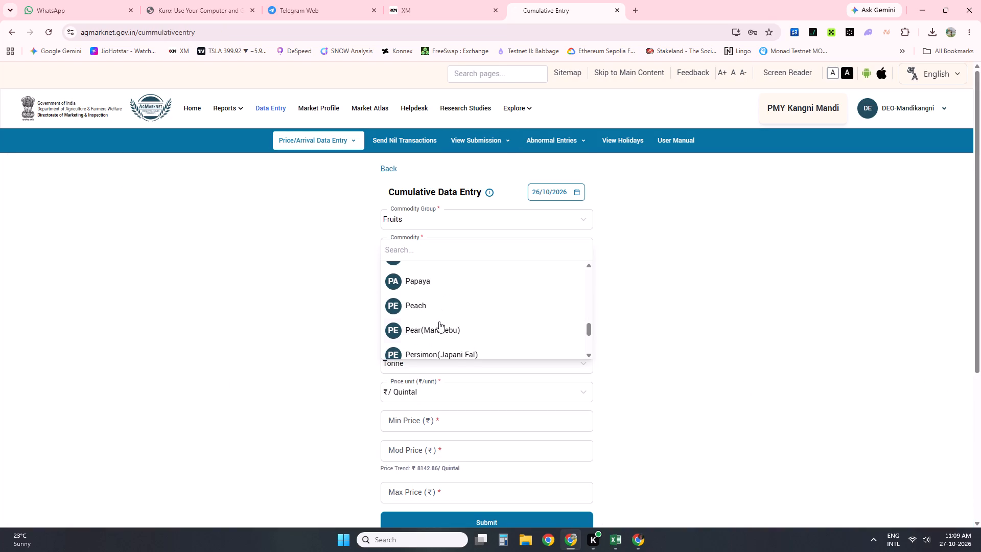
scroll(439, 321, down, 3)
click(439, 320)
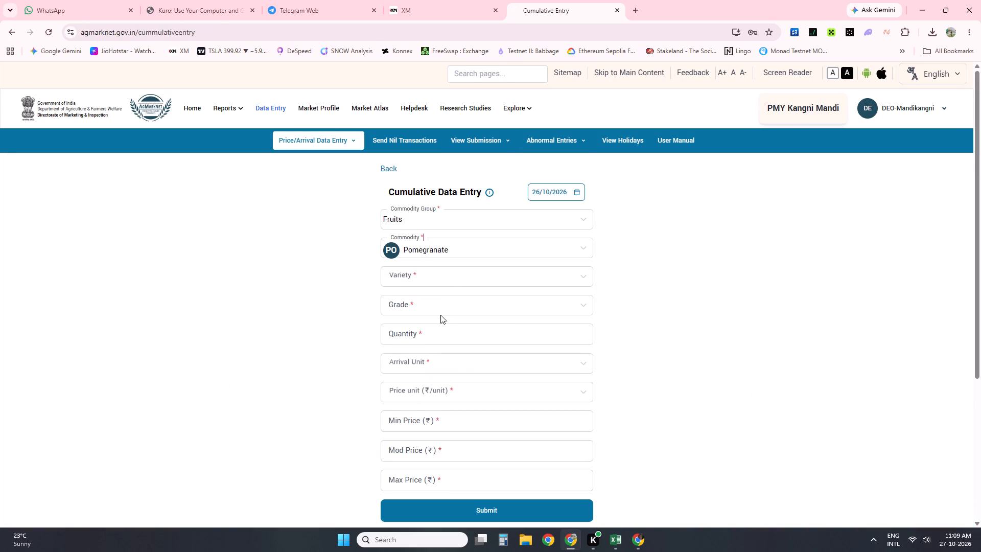
click(451, 276)
double_click(436, 305)
double_click(431, 329)
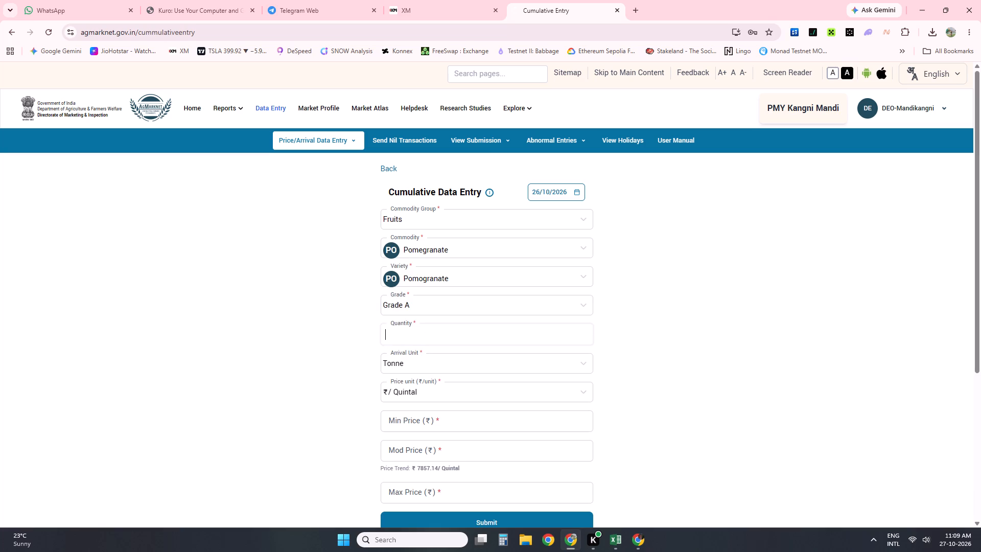
Submit the pomegranate entry with quantity 0.6, minimum price ₹3,500, mod price ₹8,000 and maximum price ₹12,000.
text(0.)
key(6)
key(Tab)
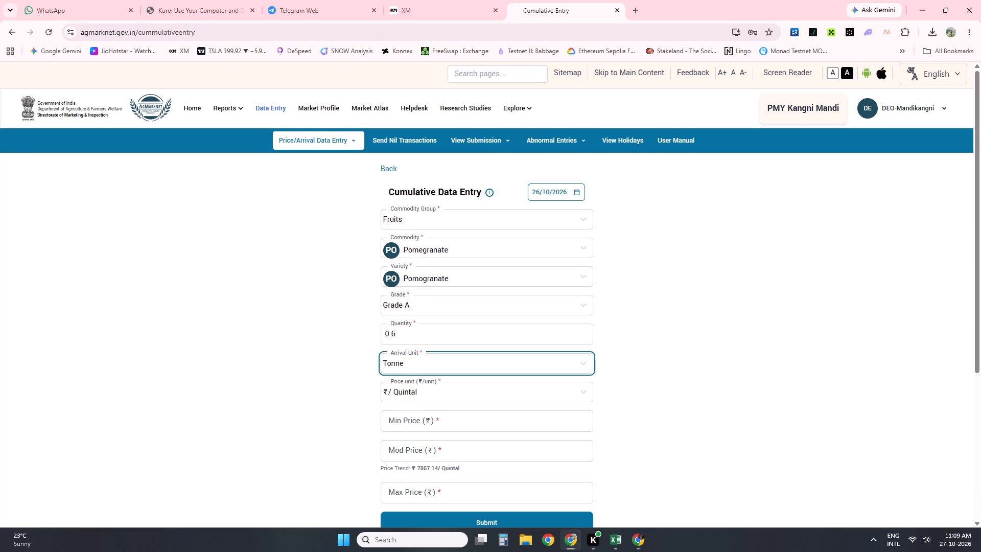
key(Tab)
key(Tab)
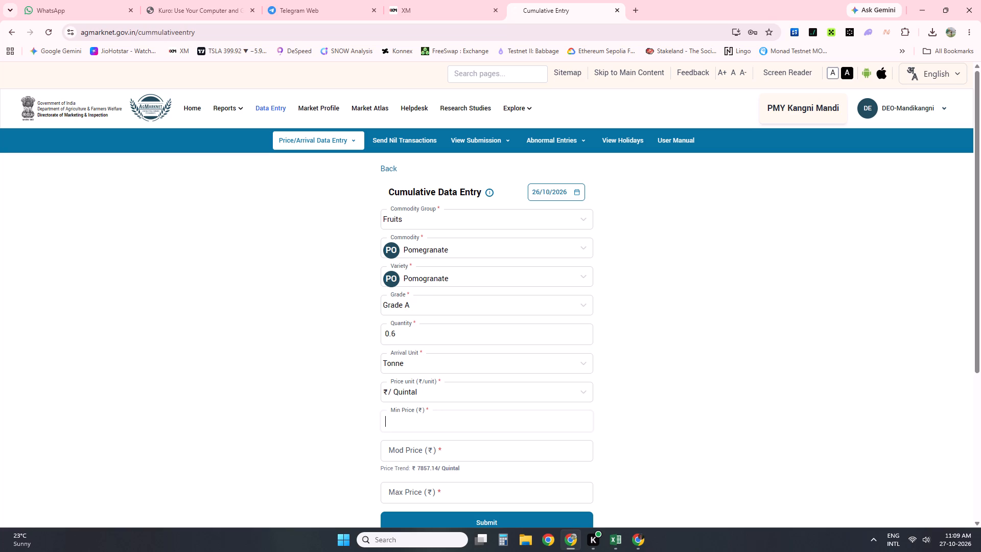
text(3500)
key(Tab)
text(8000)
key(Tab)
text(12000)
key(Tab)
key(Return)
key(Tab)
key(Return)
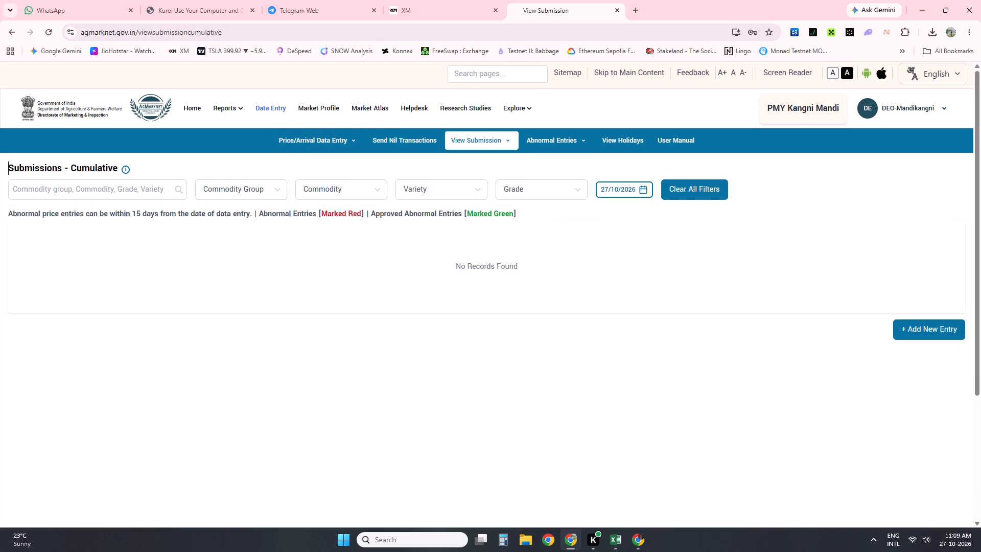
Start a new entry in the Vegetables group with commodity Bhindi(Ladies Finger), variety Bhindi and grade FAQ.
scroll(499, 341, down, 3)
click(925, 176)
click(449, 224)
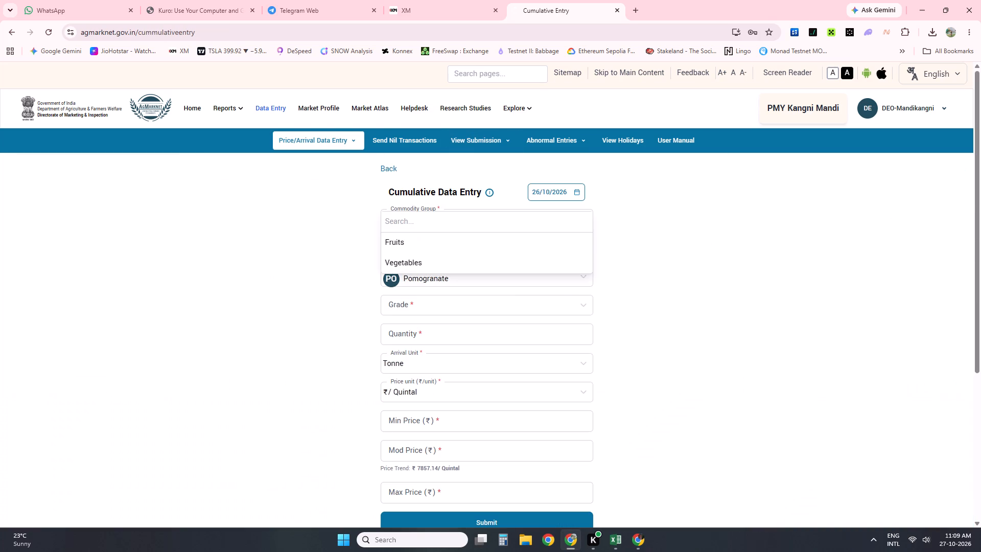
click(432, 256)
click(432, 256)
click(422, 277)
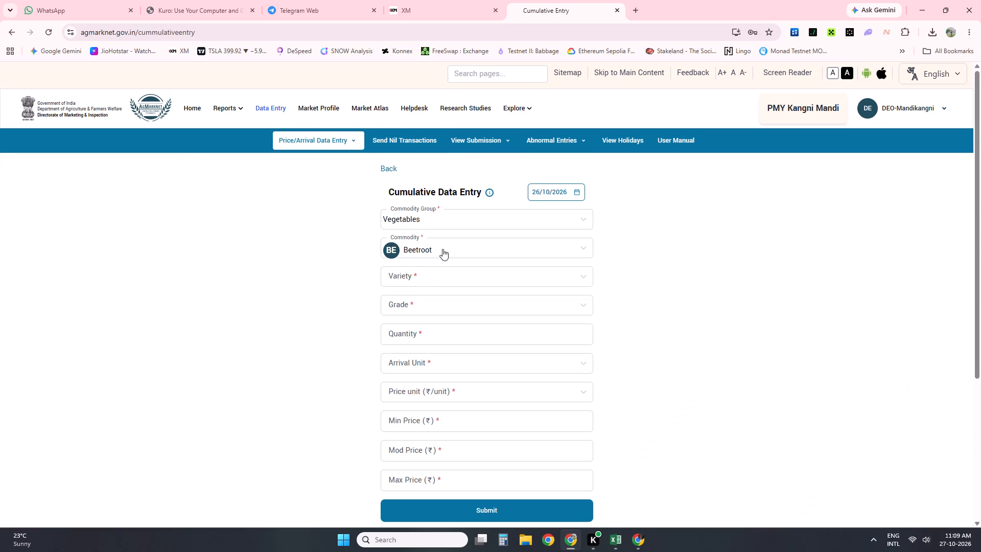
click(442, 249)
click(432, 300)
click(436, 279)
double_click(425, 304)
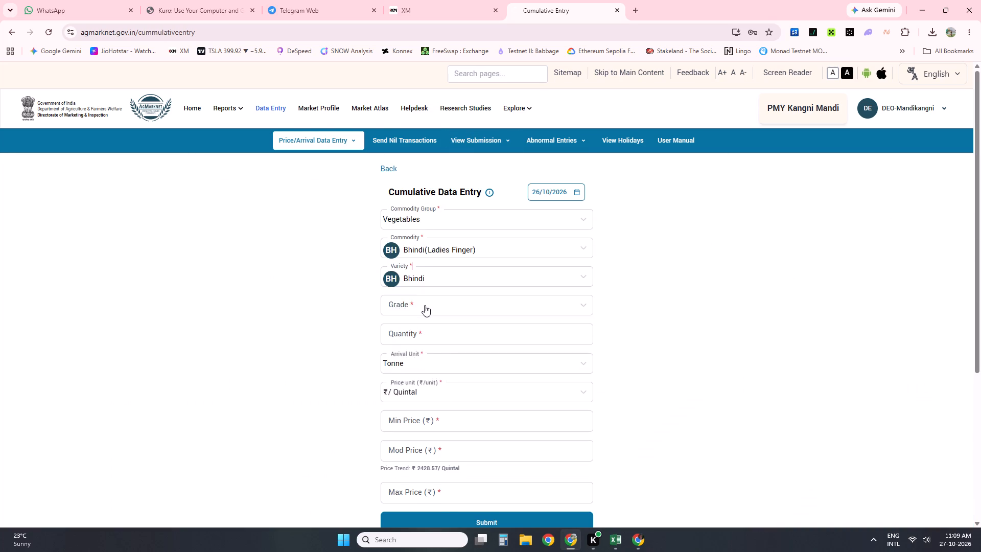
click(422, 323)
Submit the bhindi entry with quantity 1.9, minimum price ₹2,500, mod price ₹2,800 and maximum price ₹3,000.
click(424, 334)
text(1.9)
key(Tab)
key(Tab)
key(Tab)
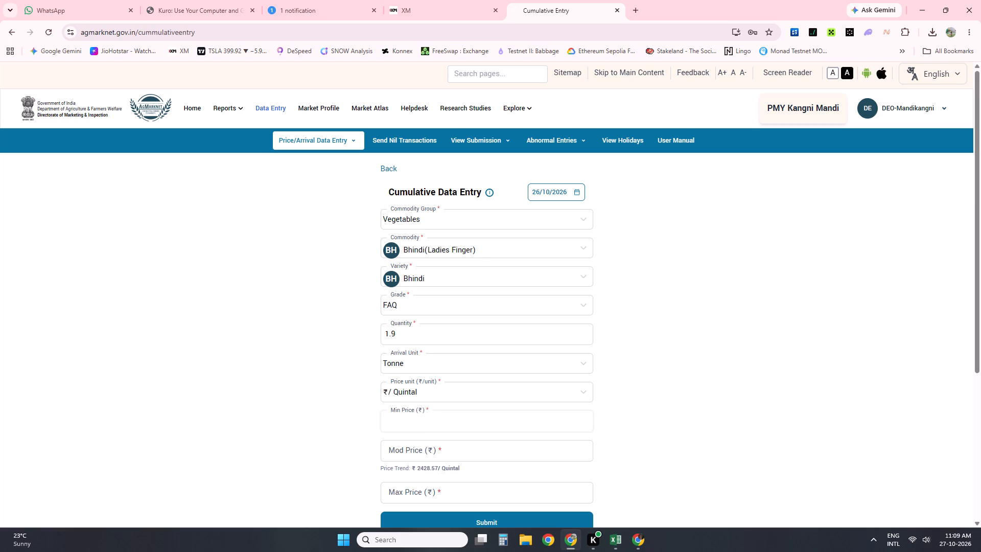
text(2500)
key(Tab)
text(2810)
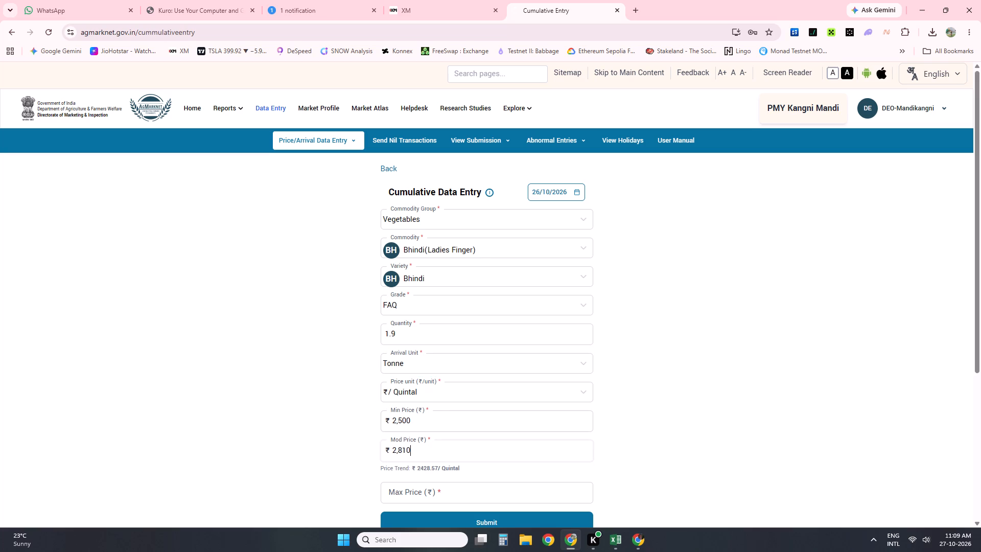
key(BackSpace)
key(BackSpace)
text(00)
key(Tab)
text(3000)
key(Tab)
key(Return)
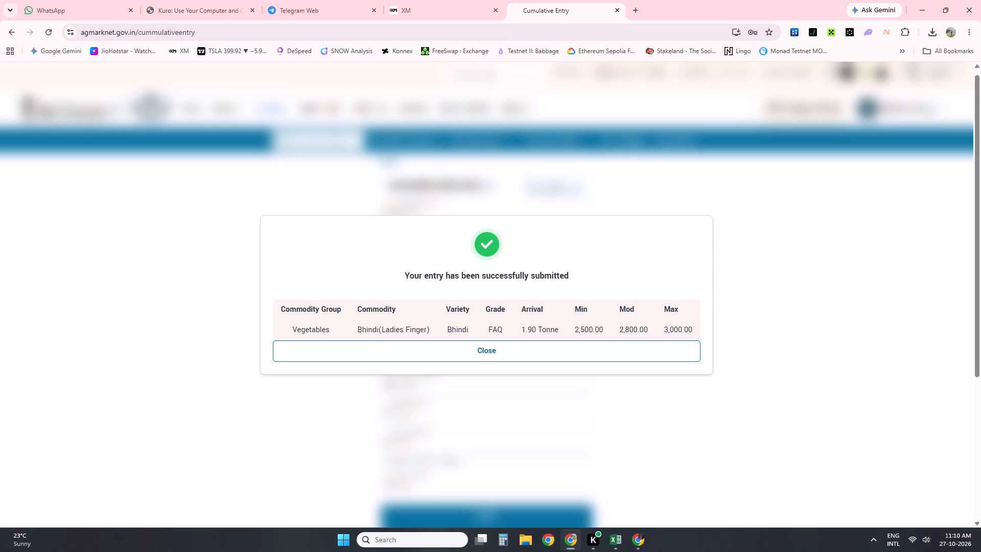
click(564, 347)
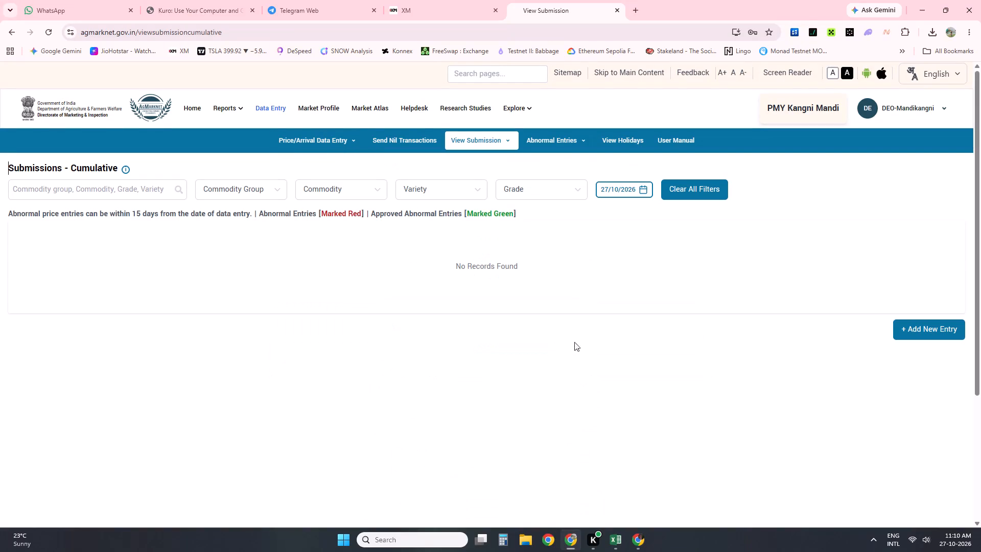
Start a new entry with commodity Bitter gourd, variety Bitter Gourd and grade FAQ.
click(924, 325)
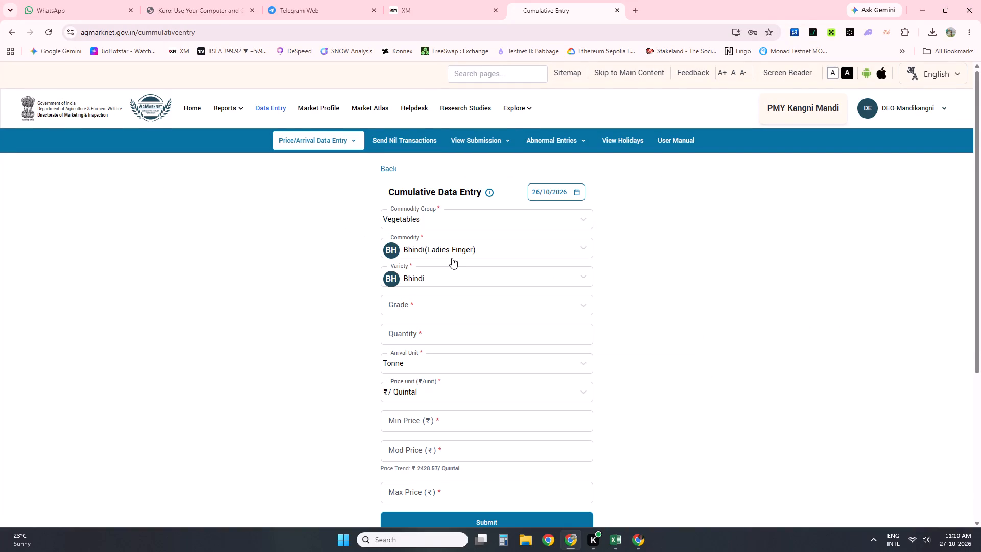
click(455, 250)
click(437, 321)
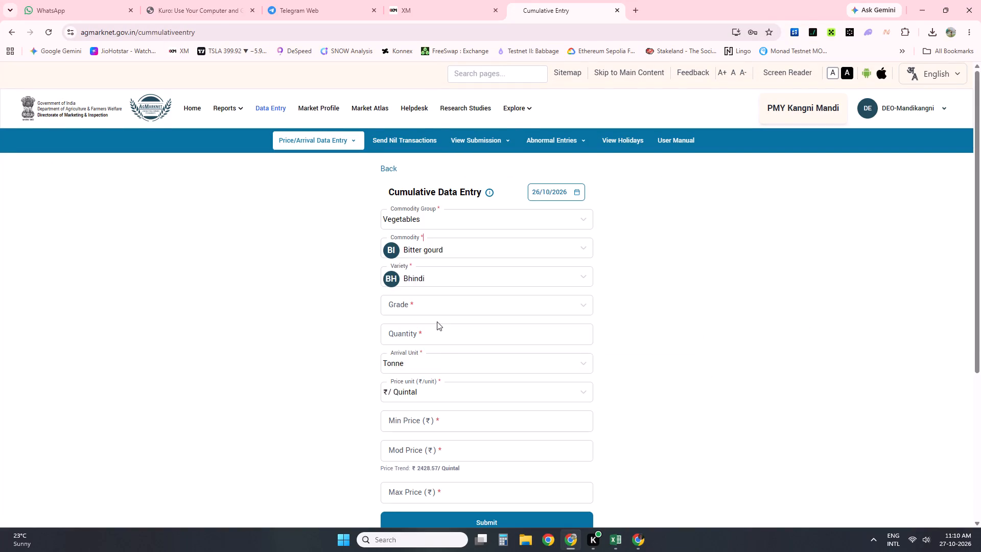
click(441, 278)
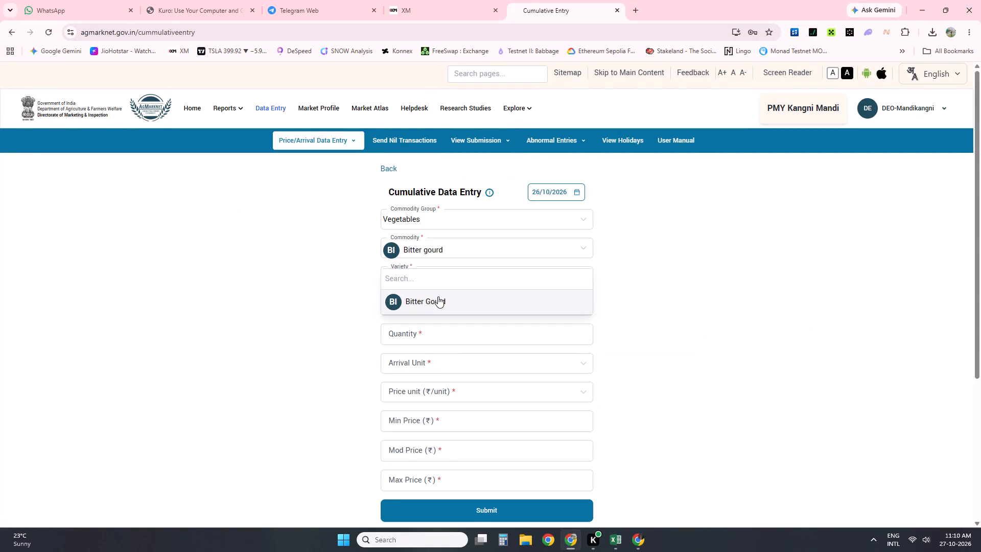
click(438, 296)
click(437, 307)
click(433, 328)
Submit the bitter gourd entry with quantity 0.4, minimum price ₹3,500, mod price ₹3,800 and maximum price ₹4,000.
click(435, 331)
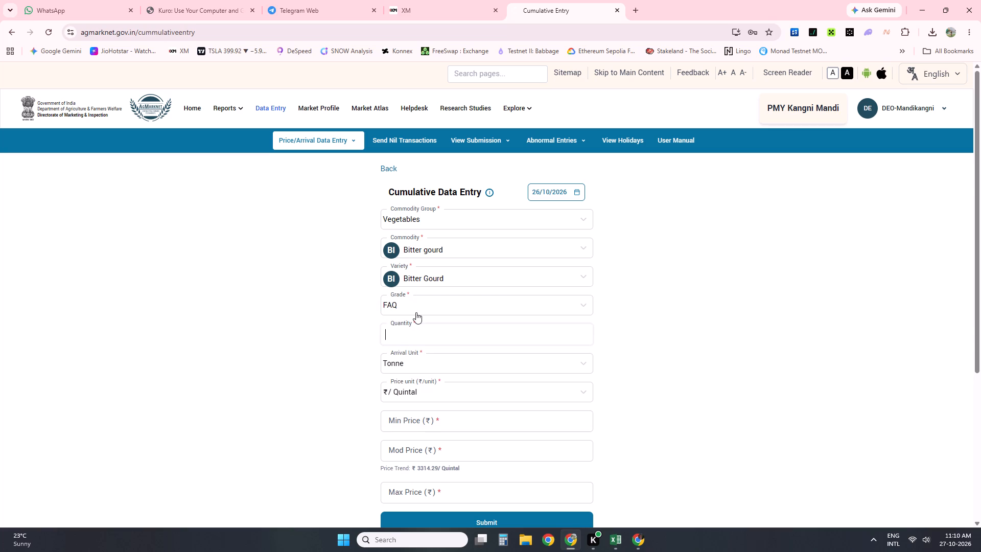
text(0.)
key(4)
key(Tab)
key(Tab)
key(Tab)
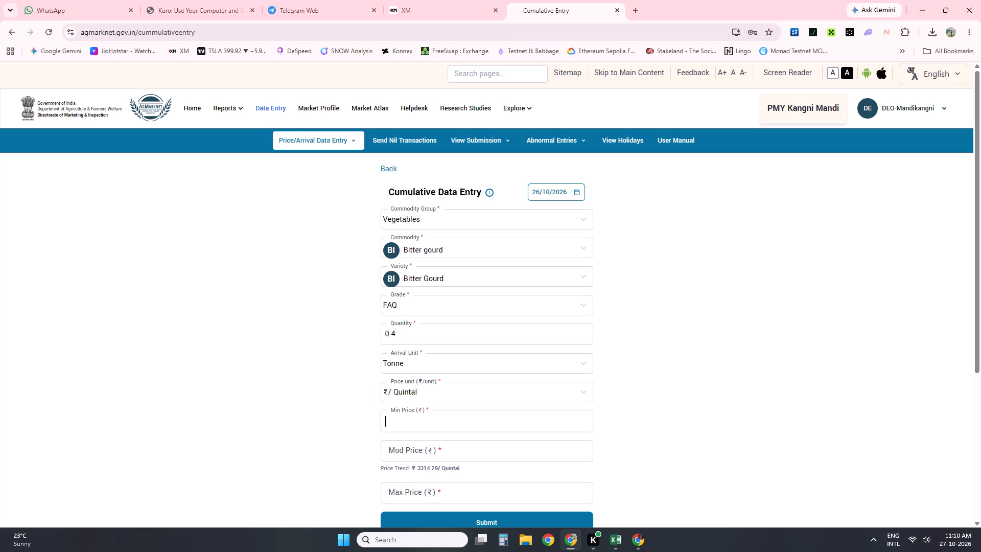
text(3500)
key(Tab)
text(3800)
key(Tab)
text(4000)
key(Tab)
key(Return)
key(Tab)
key(Return)
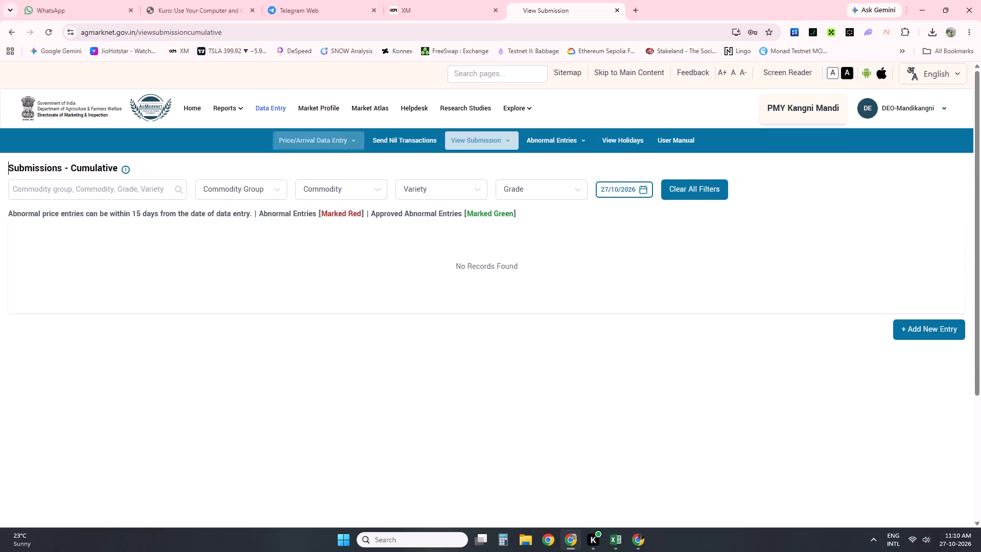
Start a new entry with commodity Bottle gourd, variety Bottle Gourd and grade FAQ.
click(926, 329)
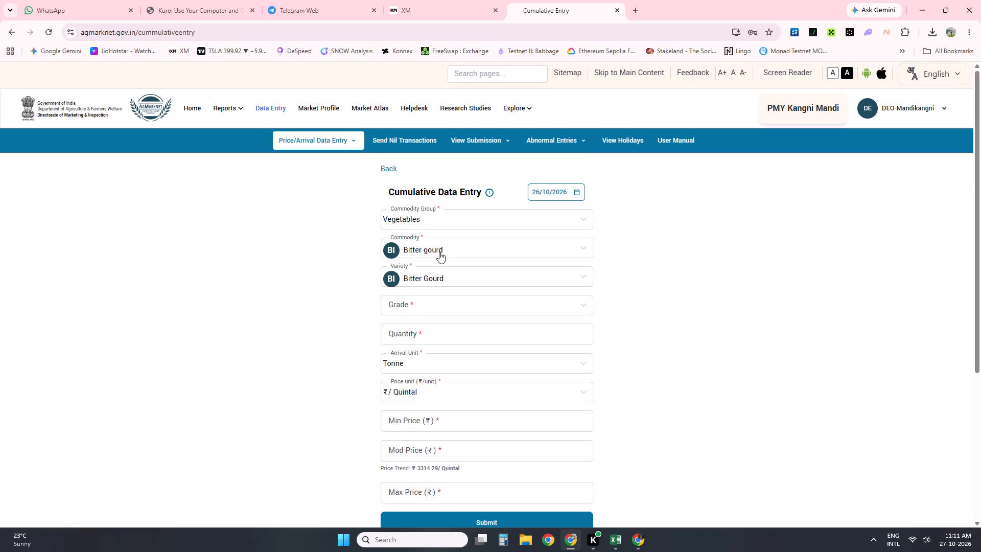
click(440, 248)
scroll(430, 320, down, 1)
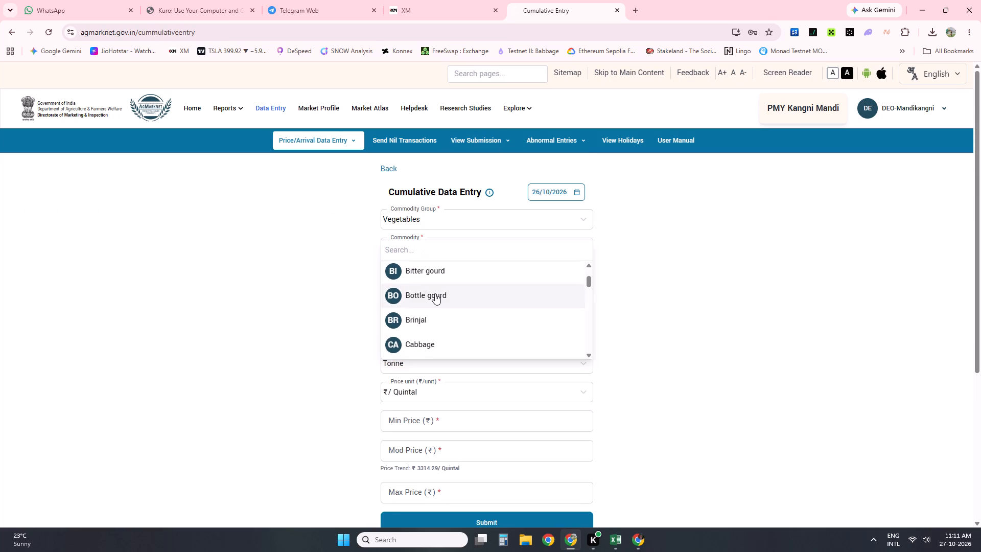
click(435, 293)
click(437, 264)
click(432, 279)
click(428, 294)
click(429, 310)
click(423, 329)
Submit the bottle gourd entry with quantity 1.8, minimum price ₹800, mod price ₹1,500 and maximum price ₹2,000.
click(424, 333)
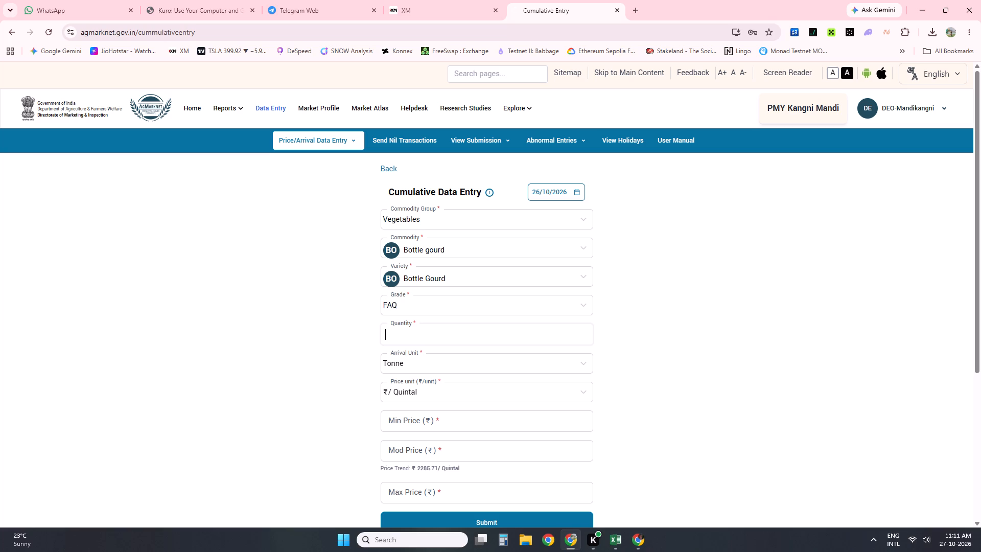
text(1.)
key(8)
key(Tab)
key(Tab)
key(Tab)
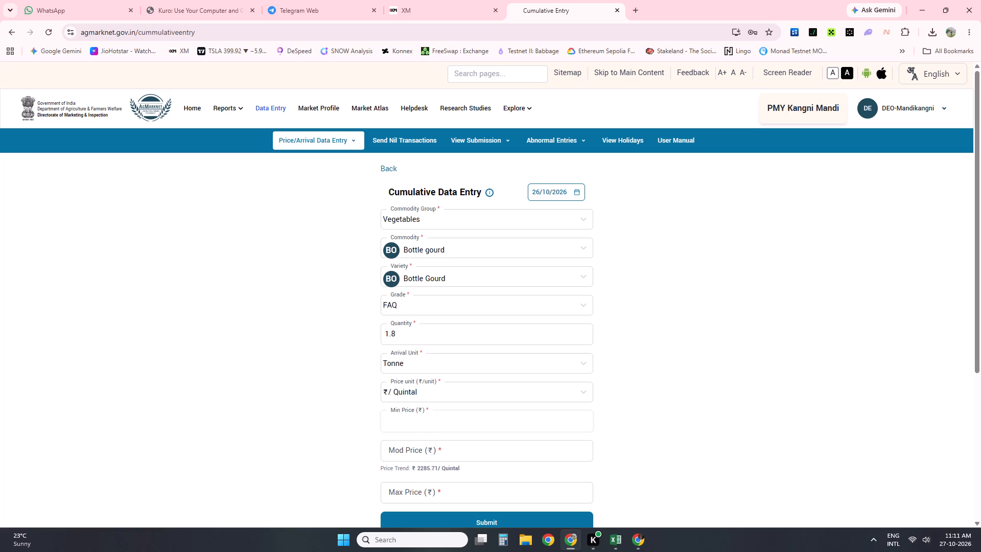
text(800)
key(Tab)
text(1500)
key(Tab)
text(20000)
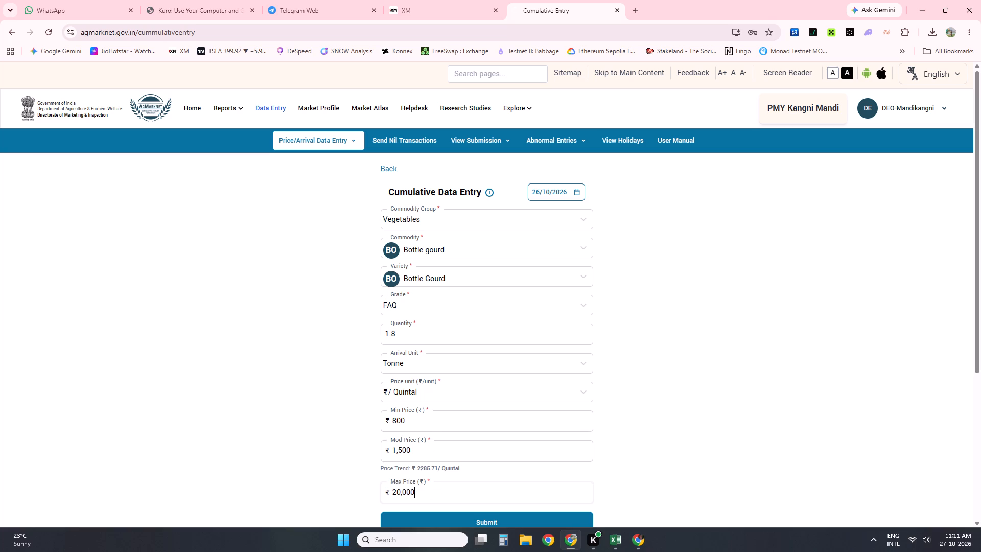
key(BackSpace)
key(Tab)
key(period)
key(Return)
key(Tab)
key(Return)
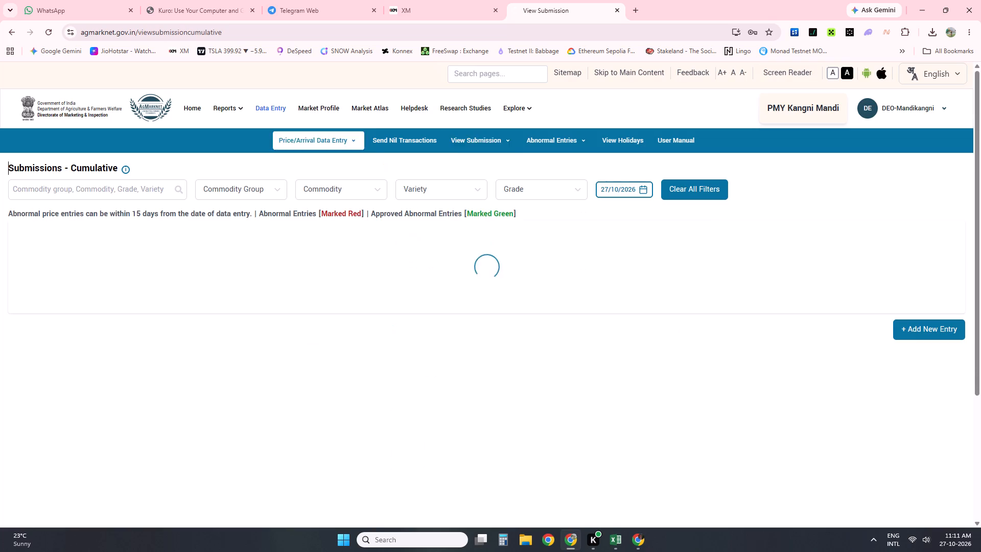
Start a new entry with commodity Brinjal, variety Brinjal and grade FAQ.
click(918, 324)
click(471, 244)
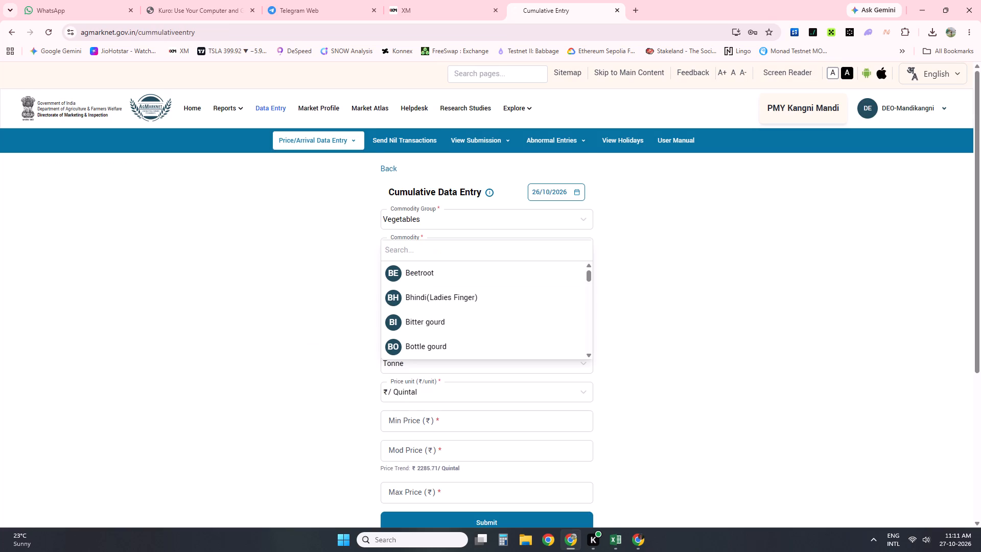
scroll(435, 324, down, 1)
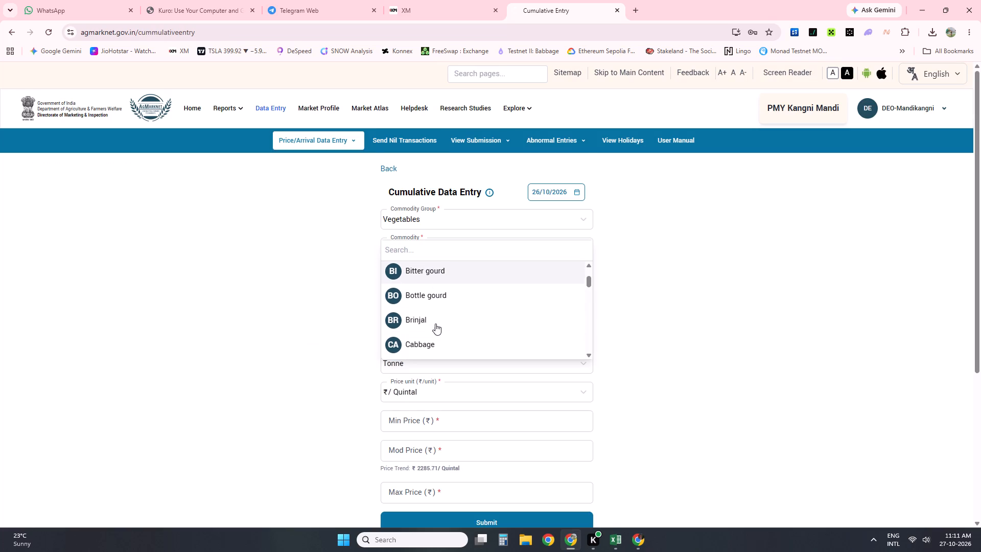
scroll(436, 323, down, 1)
double_click(445, 271)
click(440, 300)
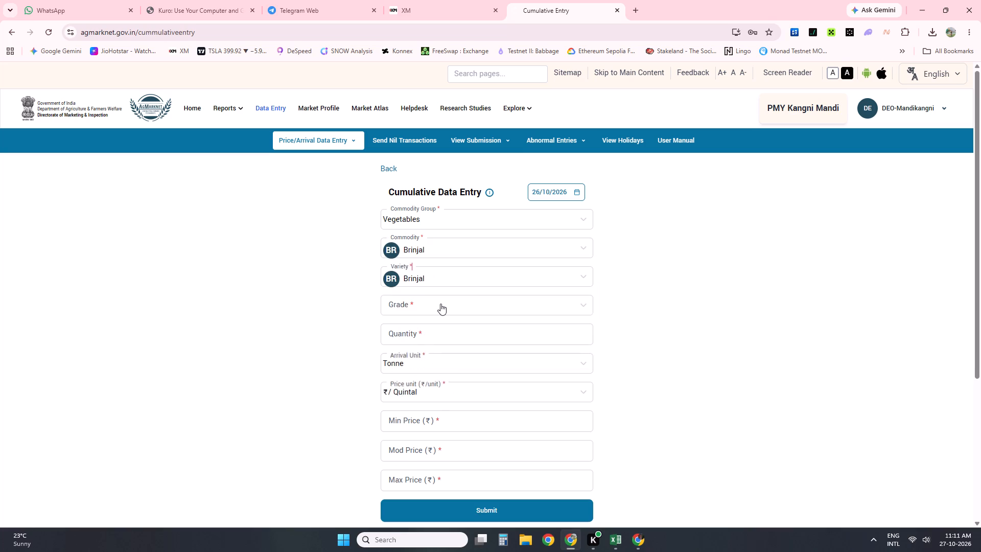
click(440, 304)
click(436, 328)
Submit the brinjal entry with quantity 1.4, minimum price ₹1,000, mod price ₹1,500 and maximum price ₹2,000.
click(437, 335)
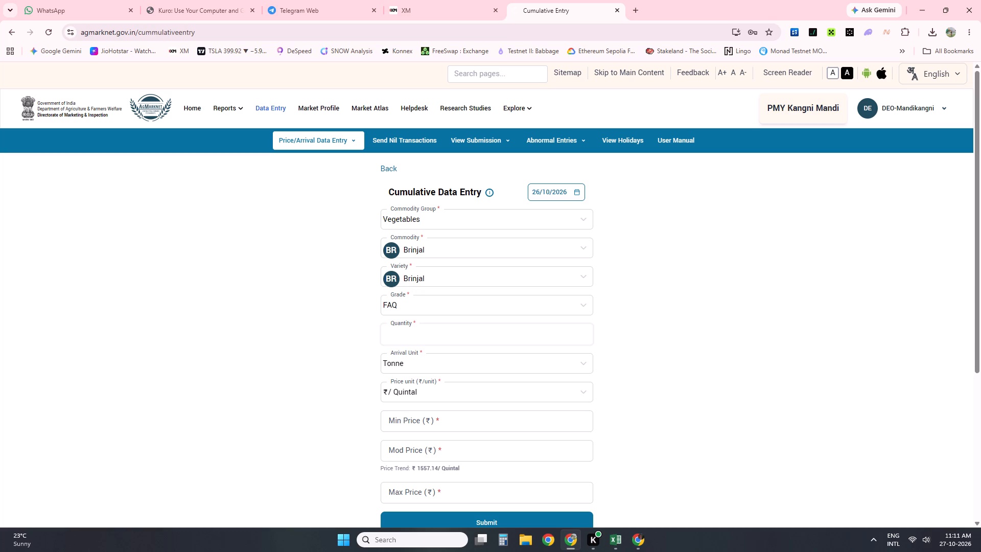
text(1.4)
key(Tab)
key(Tab)
key(Tab)
text(1000)
key(Tab)
text(1500)
key(Tab)
text(2000)
key(Tab)
key(Return)
key(Tab)
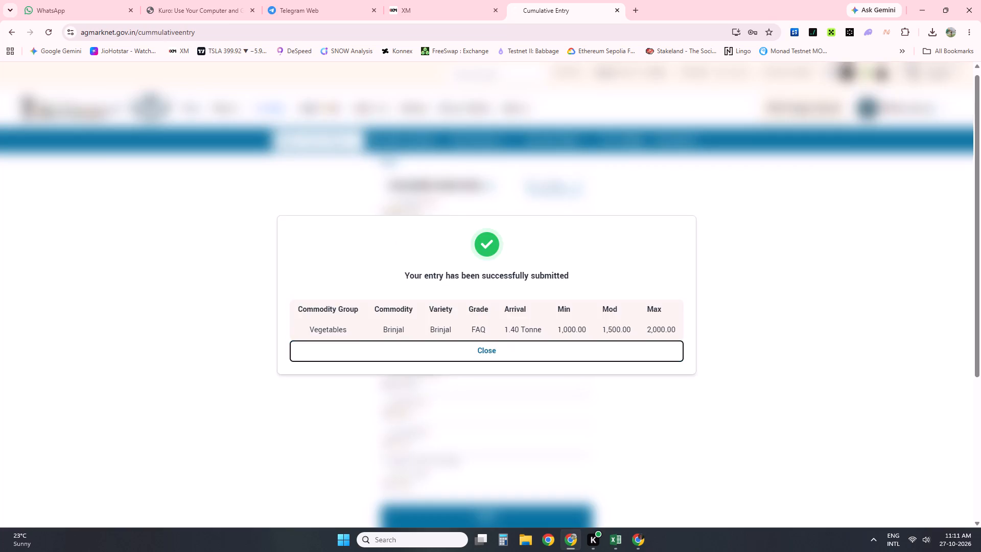
key(Return)
Start a new entry with commodity Cabbage, variety Cabbage and grade FAQ.
scroll(394, 362, down, 2)
click(956, 218)
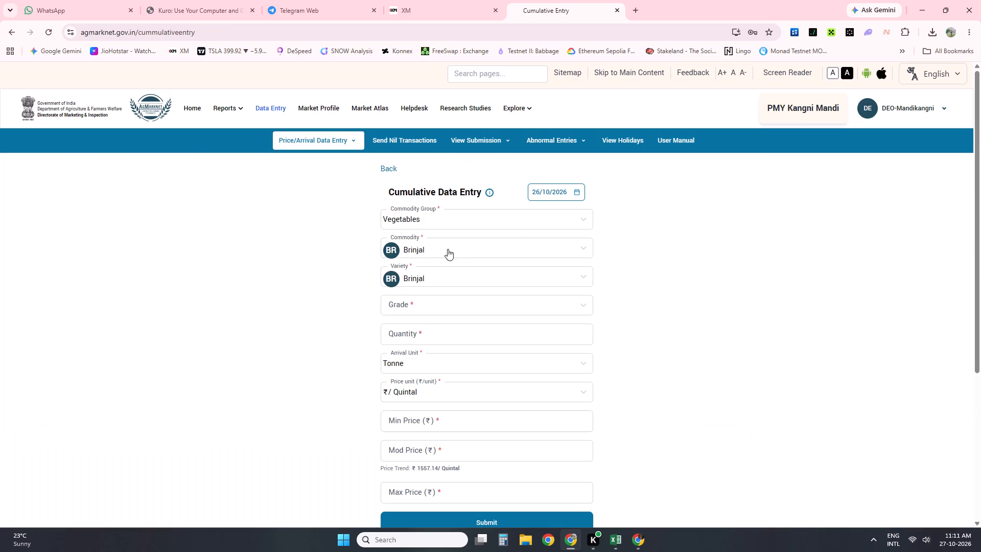
click(448, 249)
scroll(423, 325, down, 1)
click(426, 336)
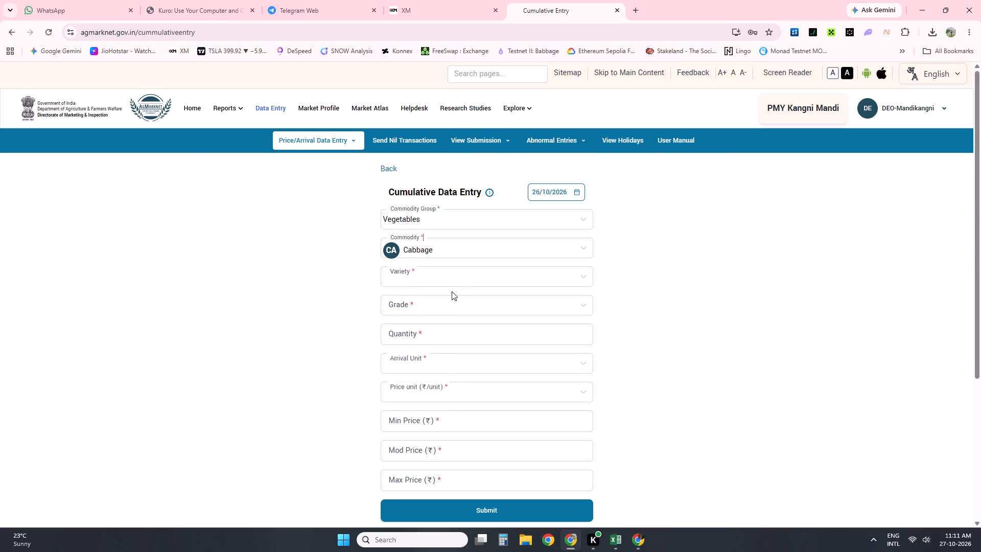
click(459, 279)
click(450, 299)
click(440, 304)
click(427, 327)
Submit the cabbage entry with quantity 2.9, minimum price ₹800, mod price ₹1,200 and maximum price ₹1,500.
click(427, 331)
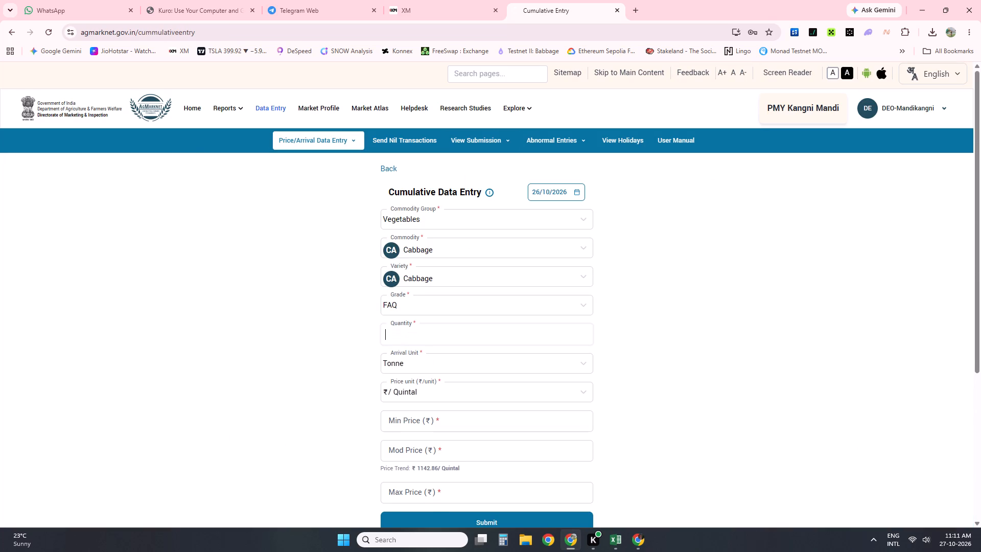
text(2.9)
key(Tab)
key(Tab)
key(Tab)
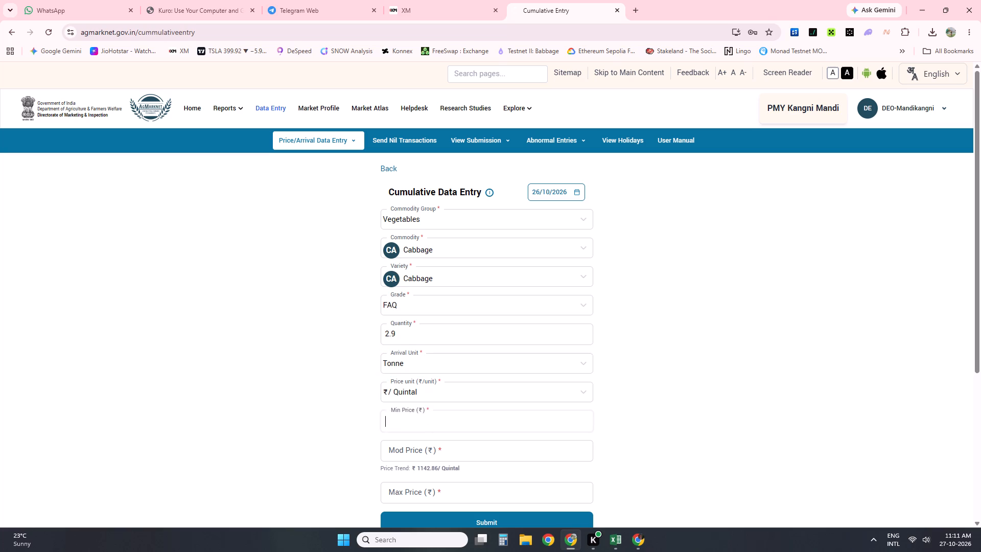
text(800)
key(Tab)
text(1200)
key(Tab)
text(1500)
key(Tab)
key(Return)
key(Tab)
key(Return)
Start a new entry with commodity Capsicum, variety Capsicum and grade FAQ.
click(927, 333)
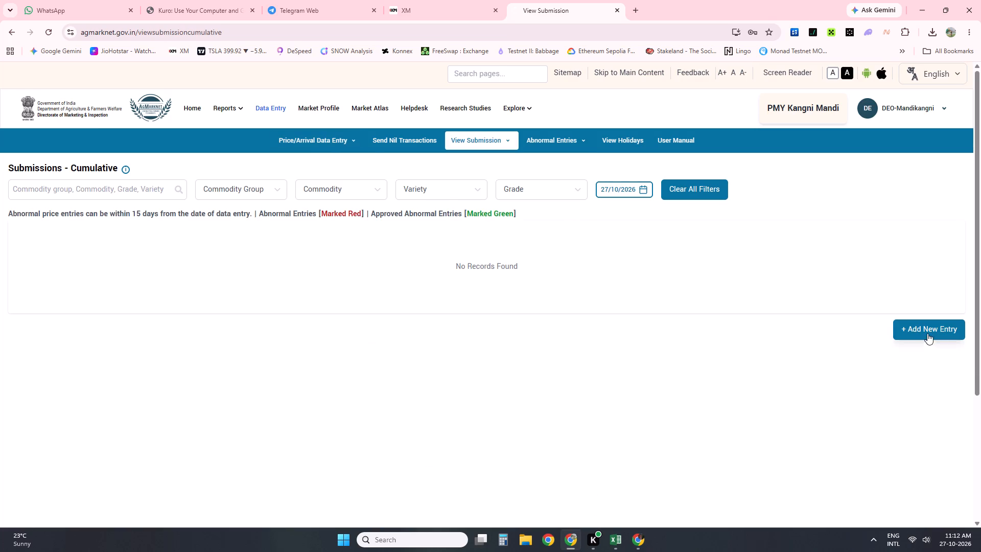
click(426, 246)
scroll(446, 325, down, 2)
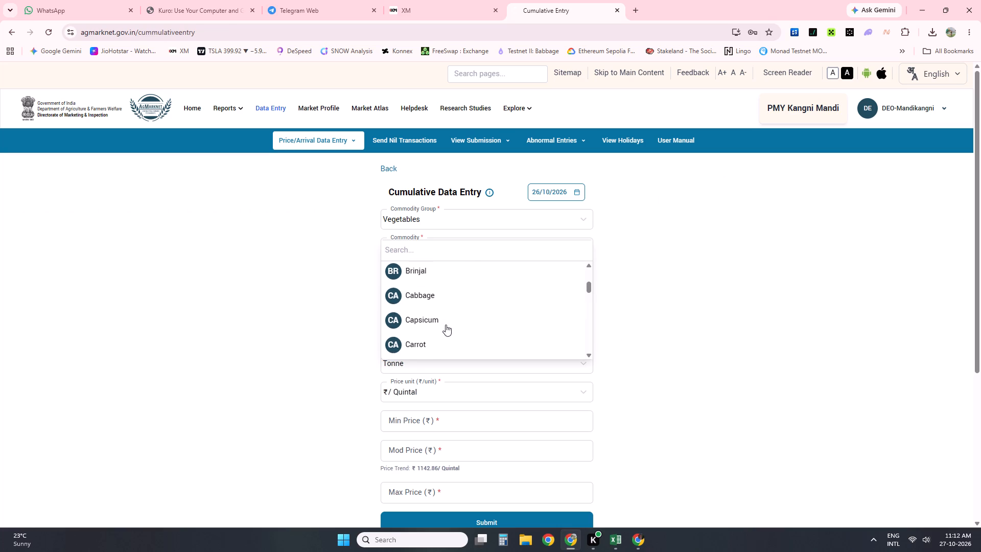
click(445, 320)
click(448, 271)
click(435, 299)
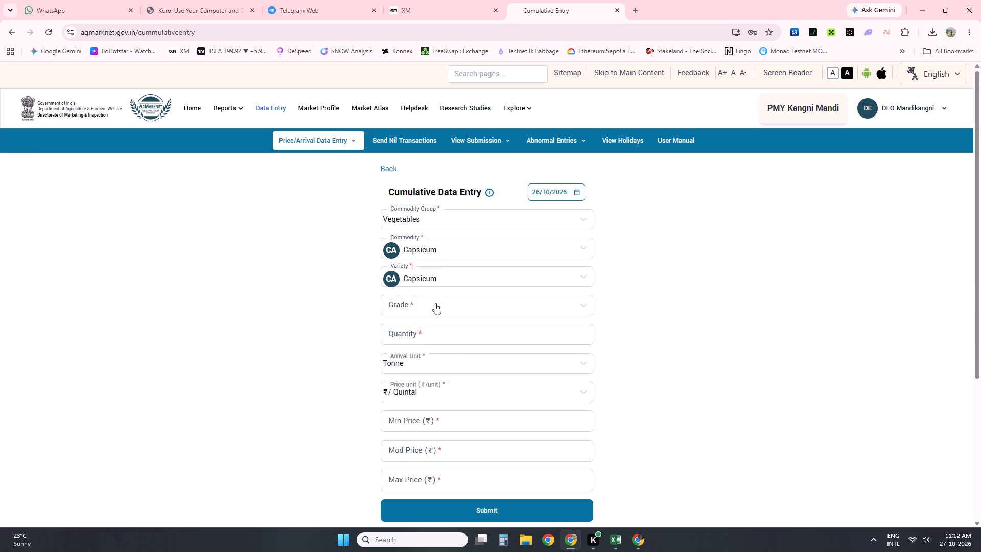
click(435, 304)
click(435, 323)
Submit the capsicum entry with quantity 0.9, minimum price ₹4,500, mod price ₹6,000 and maximum price ₹7,000.
click(435, 331)
text(0.)
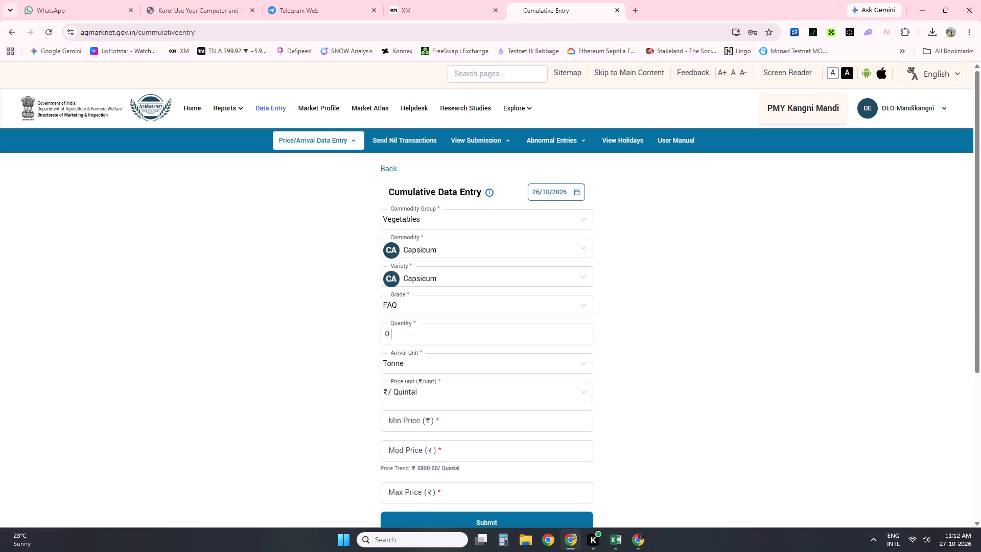
key(9)
key(Tab)
key(Tab)
key(Tab)
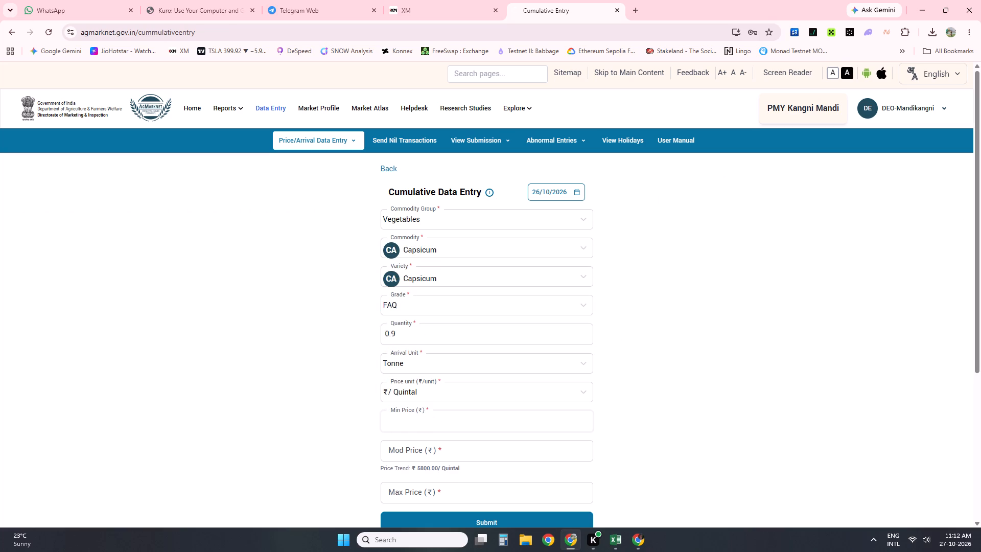
text(4500)
key(Tab)
text(6000)
key(Tab)
text(7000)
key(Tab)
key(Return)
key(Tab)
key(Return)
Start a new entry with commodity Carrot, variety Carrot and grade FAQ.
click(900, 324)
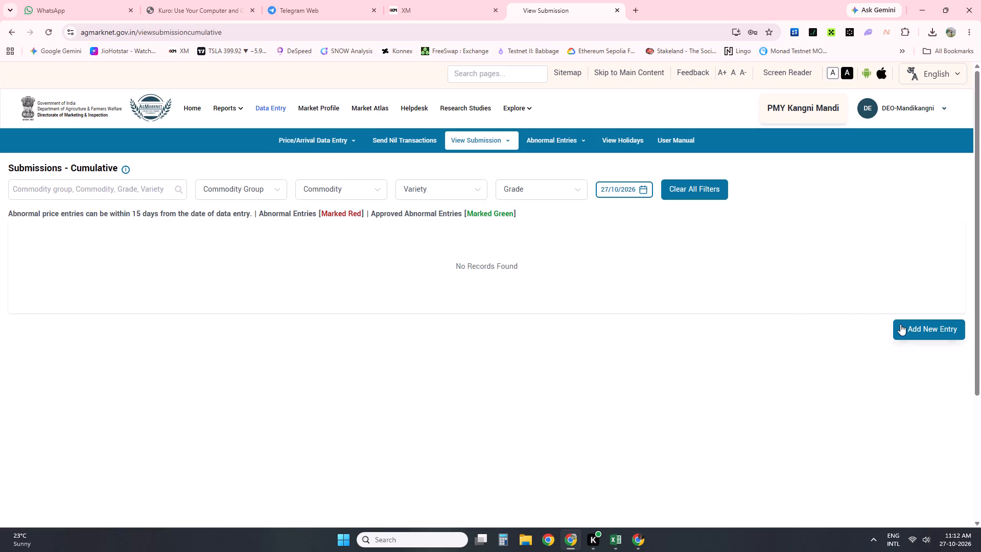
click(455, 251)
scroll(440, 332, down, 3)
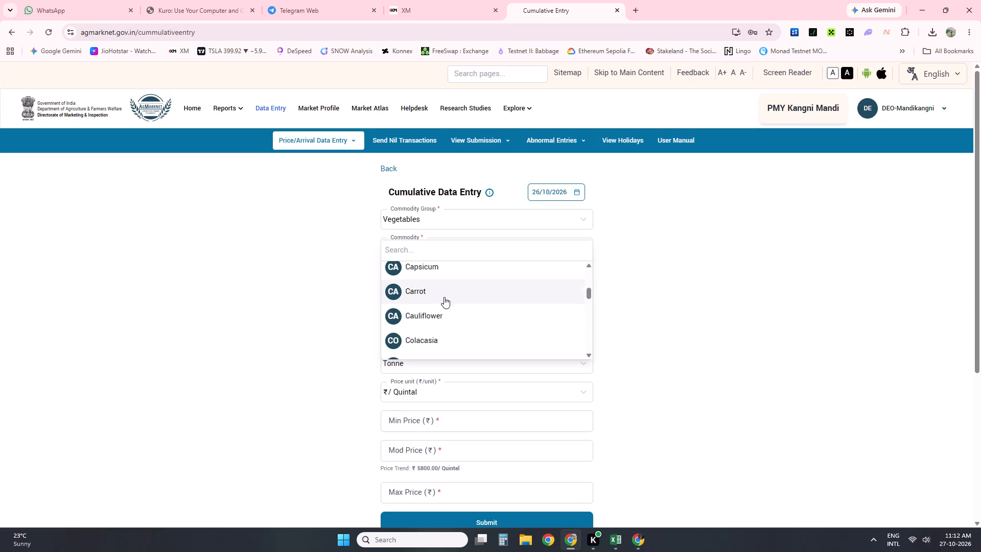
click(445, 293)
click(438, 279)
click(426, 295)
click(418, 313)
click(419, 323)
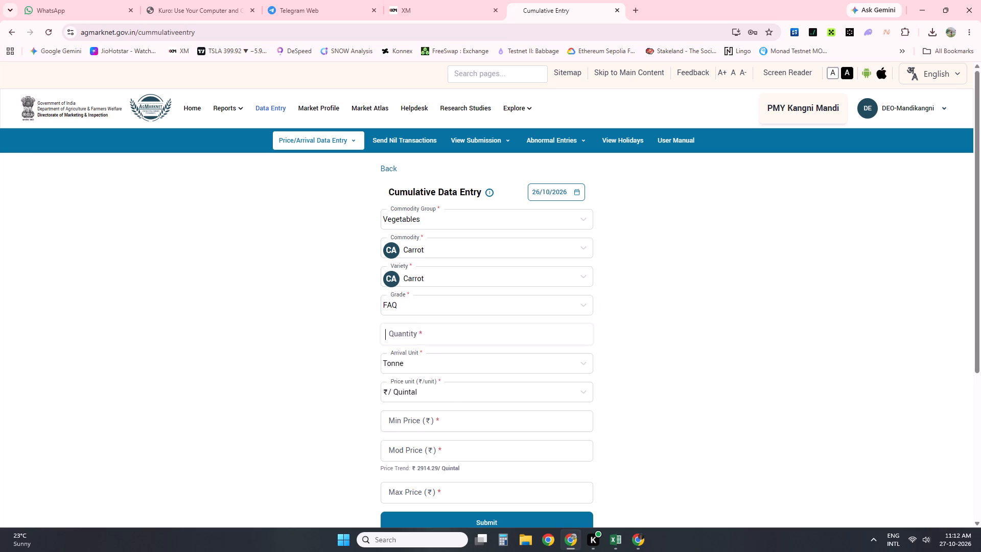
Submit the carrot entry with quantity 0.5, minimum price ₹2,500, mod price ₹2,800 and maximum price ₹3,000.
click(419, 336)
text(0.5)
key(Tab)
key(Tab)
key(Tab)
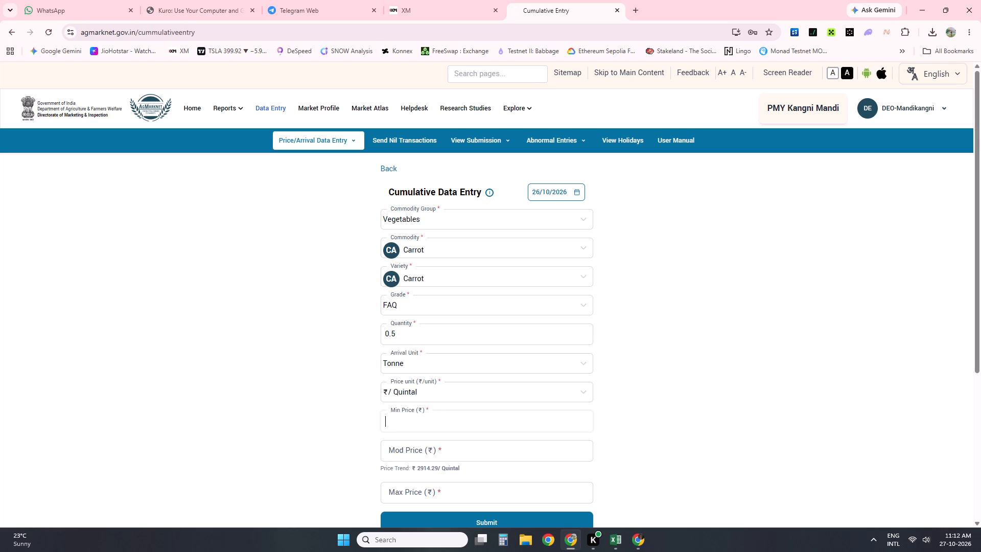
text(2500)
key(Tab)
text(2800)
key(Tab)
text(3000)
key(Tab)
key(Return)
key(Tab)
key(Return)
Start a new entry with commodity Cauliflower, variety Cauliflower and grade FAQ.
click(938, 331)
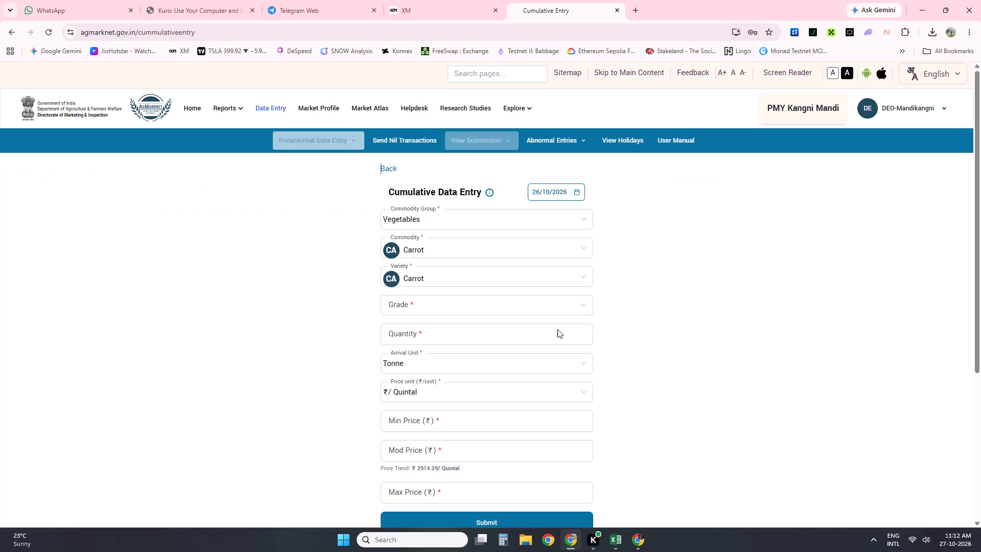
click(436, 250)
scroll(442, 315, down, 3)
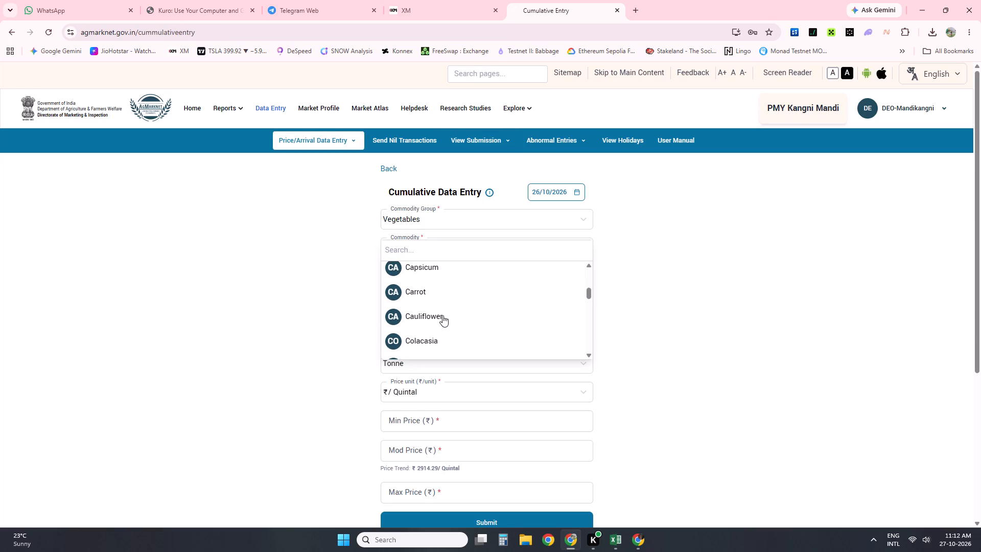
click(442, 315)
click(445, 275)
click(430, 297)
click(430, 309)
click(428, 324)
Submit the cauliflower entry with quantity 4, minimum price ₹500, mod price ₹1,200 and maximum price ₹1,500.
click(428, 337)
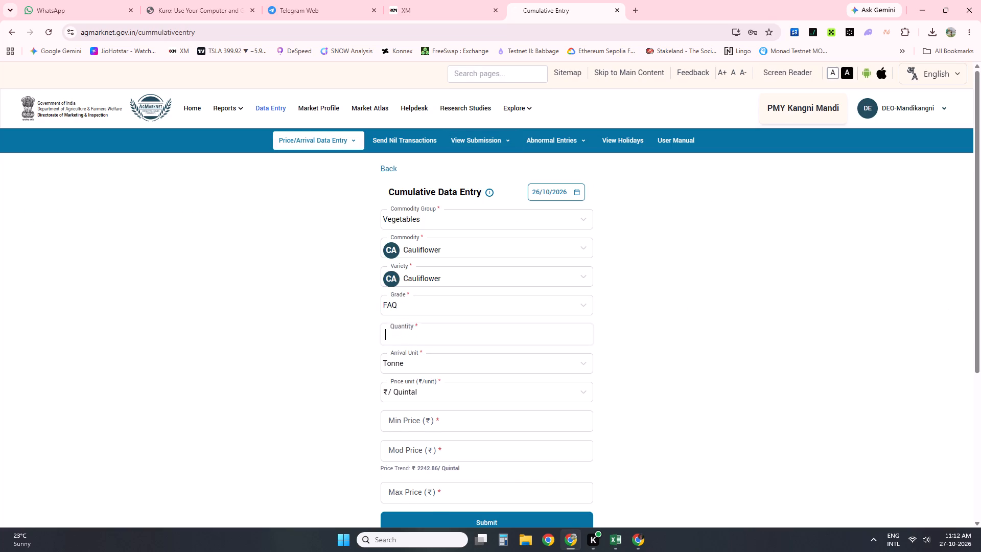
key(4)
key(Tab)
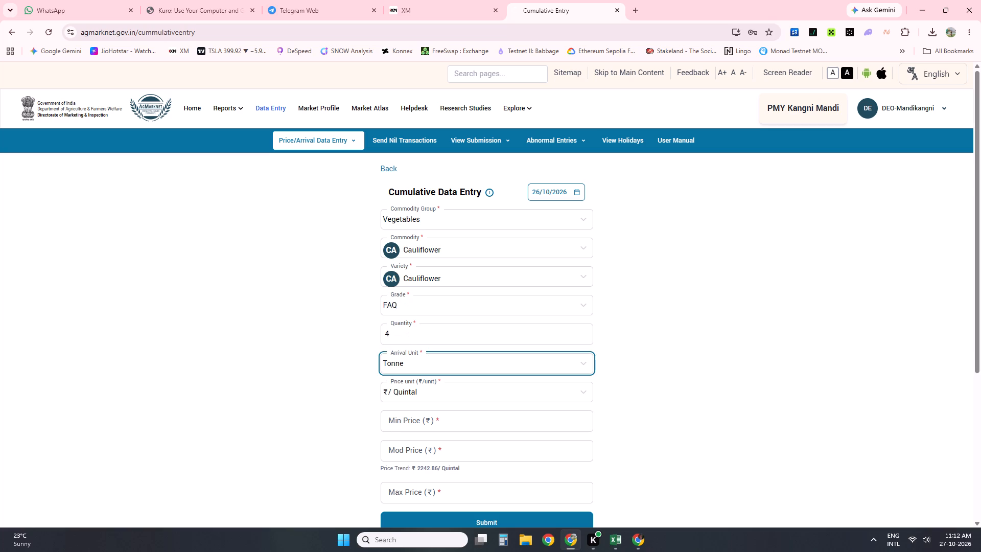
key(Tab)
key(Tab)
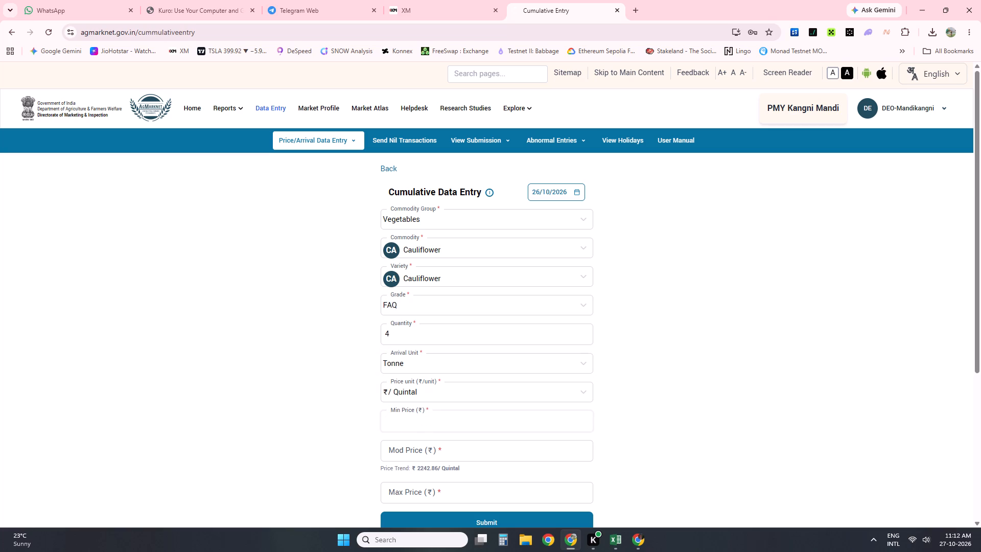
text(500)
key(Tab)
text(1200)
key(Tab)
text(1500)
key(Tab)
key(Return)
key(Tab)
key(Return)
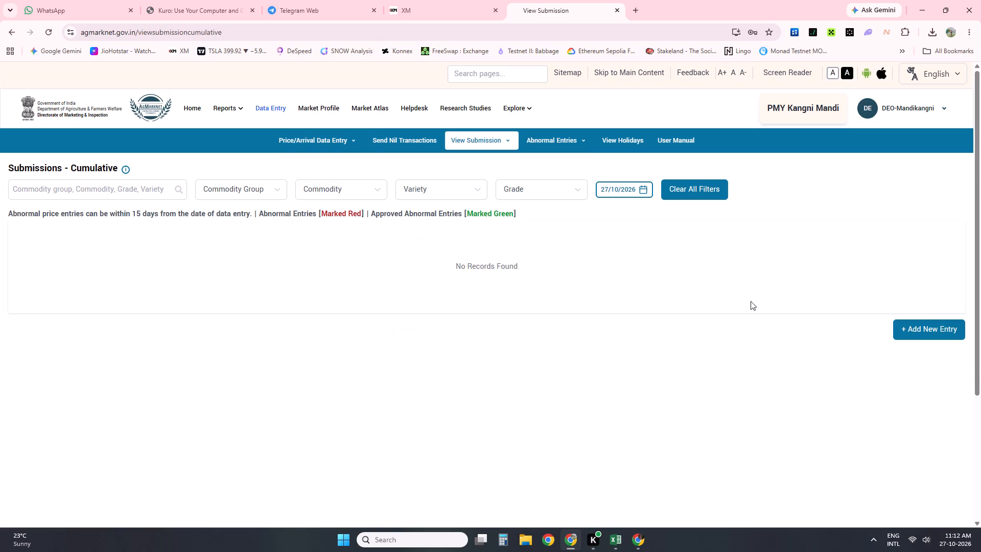
Start a new entry with commodity Colacasia, variety Colacasia and grade FAQ.
click(943, 338)
click(440, 251)
scroll(442, 329, down, 1)
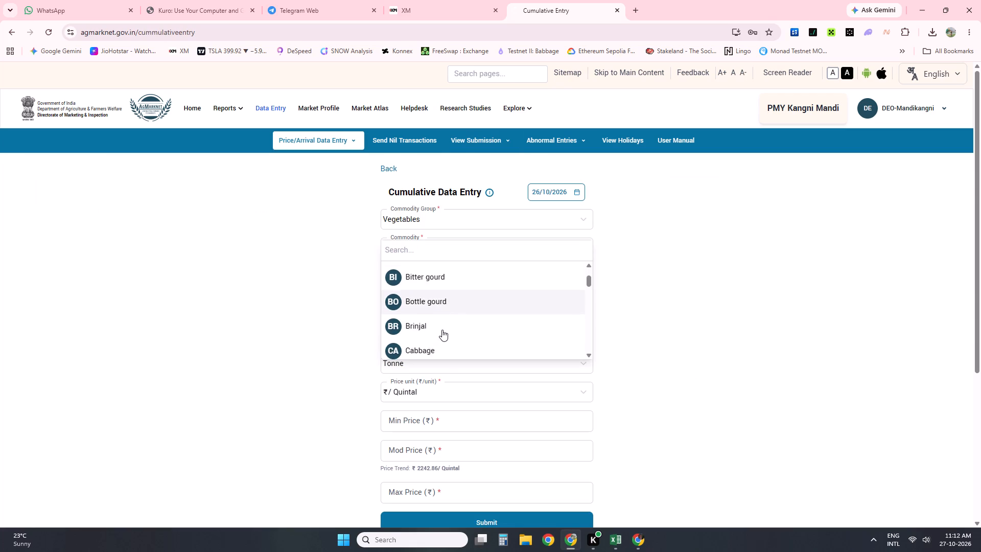
scroll(442, 330, down, 3)
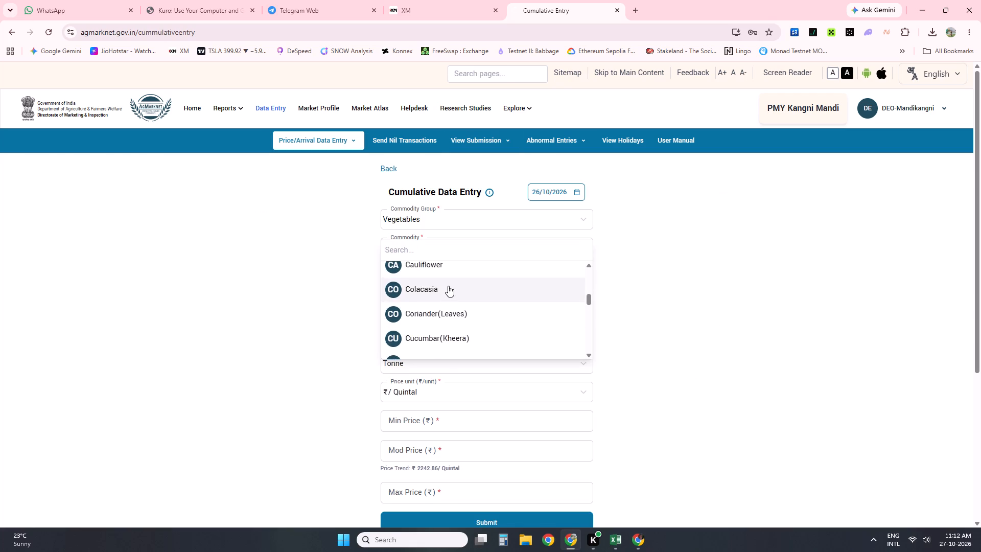
click(448, 286)
click(448, 274)
click(437, 312)
click(436, 308)
double_click(424, 329)
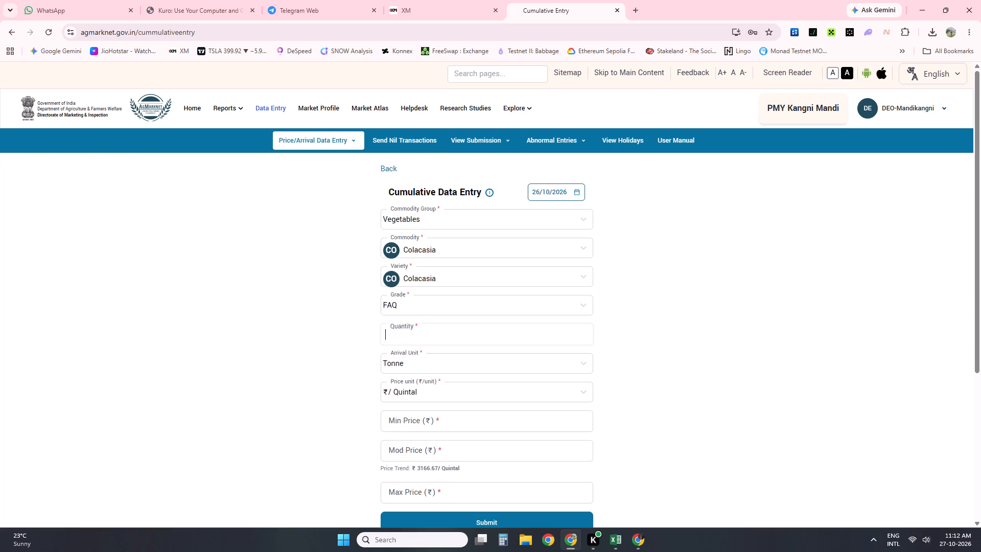
Submit the colacasia entry with quantity 0.4, minimum price ₹3,000, mod price ₹3,500 and maximum price ₹4,000.
text(0.4)
key(Tab)
key(Tab)
key(Tab)
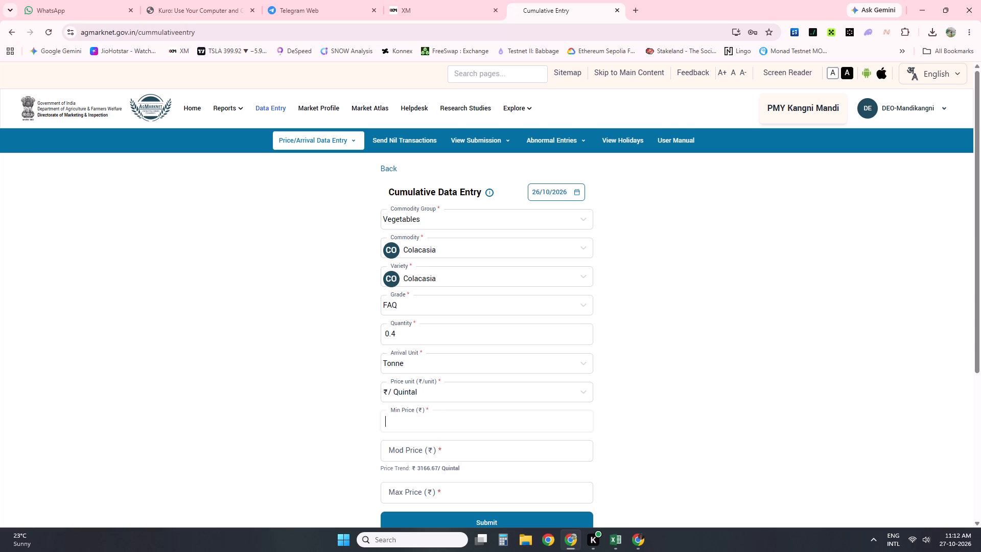
text(3000)
key(Tab)
text(3500)
key(Tab)
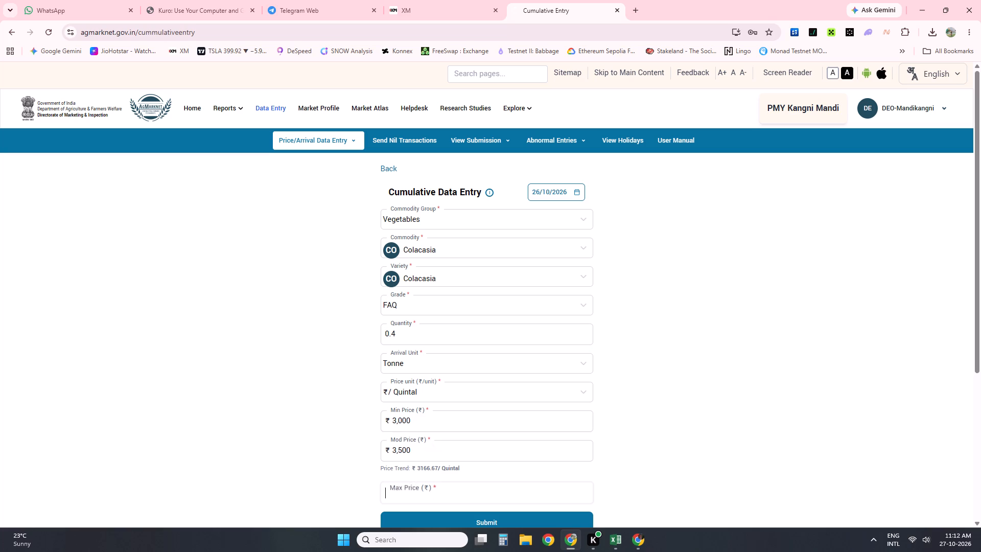
text(4000)
key(Tab)
key(Return)
key(Tab)
key(Return)
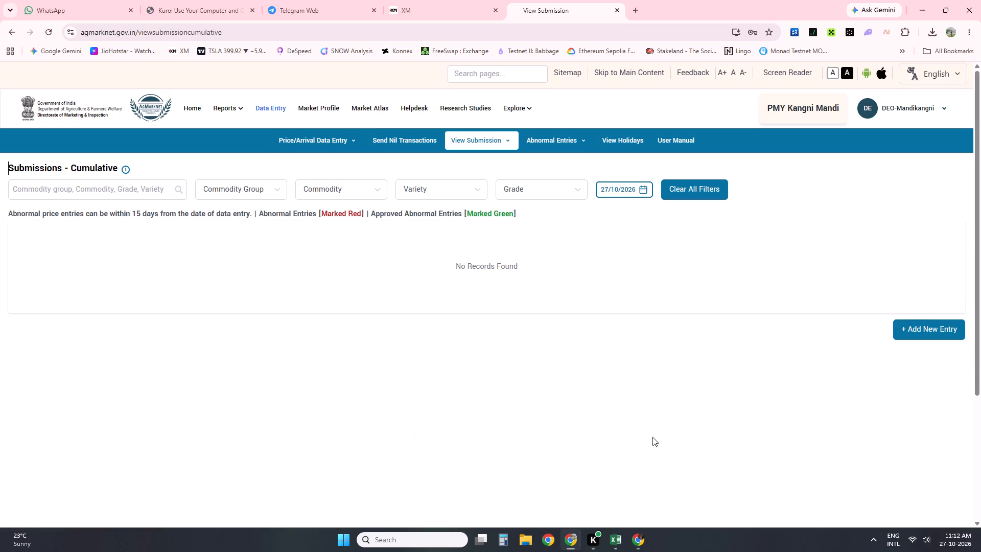
Start a new entry with commodity Coriander(Leaves), variety Coriander and grade FAQ.
double_click(932, 317)
click(926, 337)
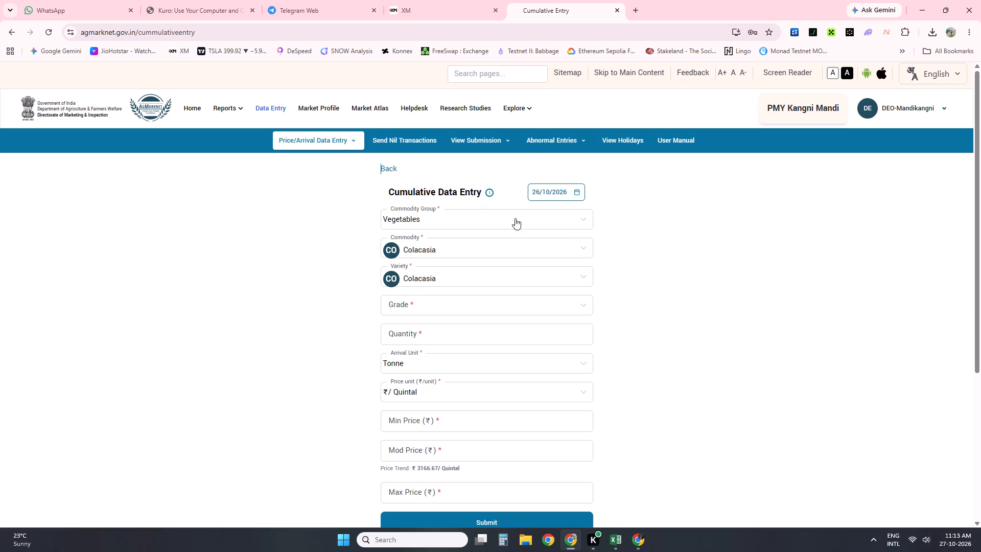
click(404, 243)
scroll(454, 332, down, 2)
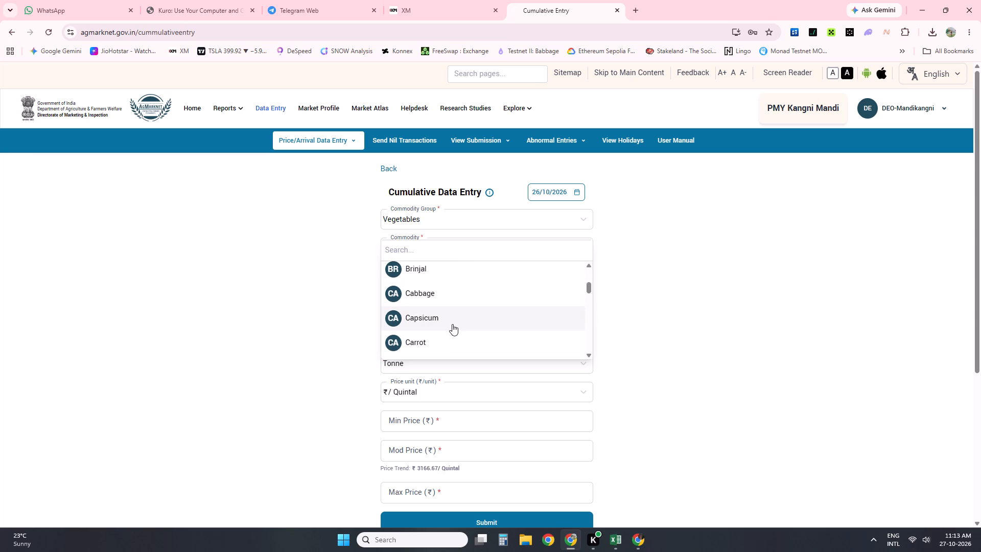
scroll(452, 323, down, 2)
click(451, 318)
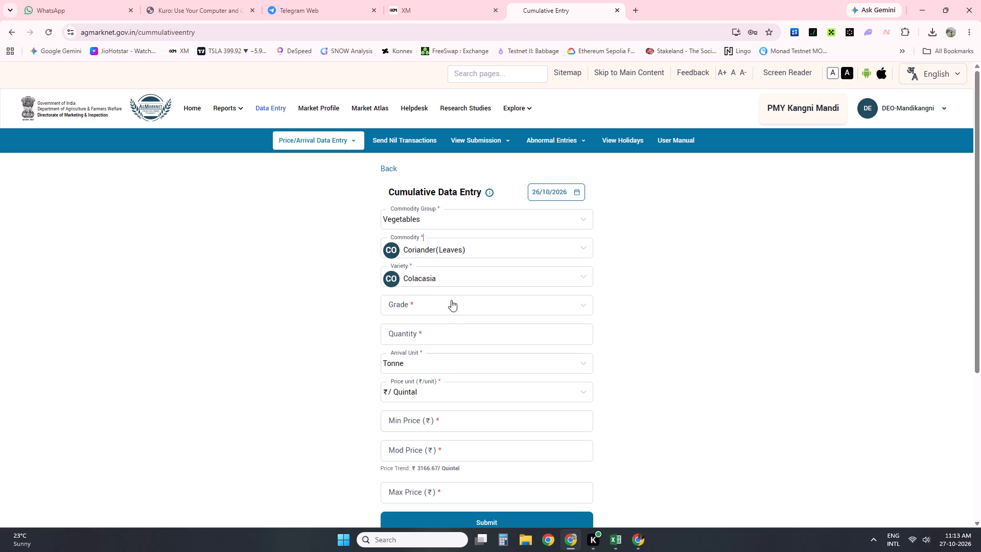
click(441, 271)
click(432, 298)
click(431, 307)
click(431, 320)
Set the coriander quantity to 0.5, with arrival unit Quintal and price unit ₹/Quintal.
click(430, 330)
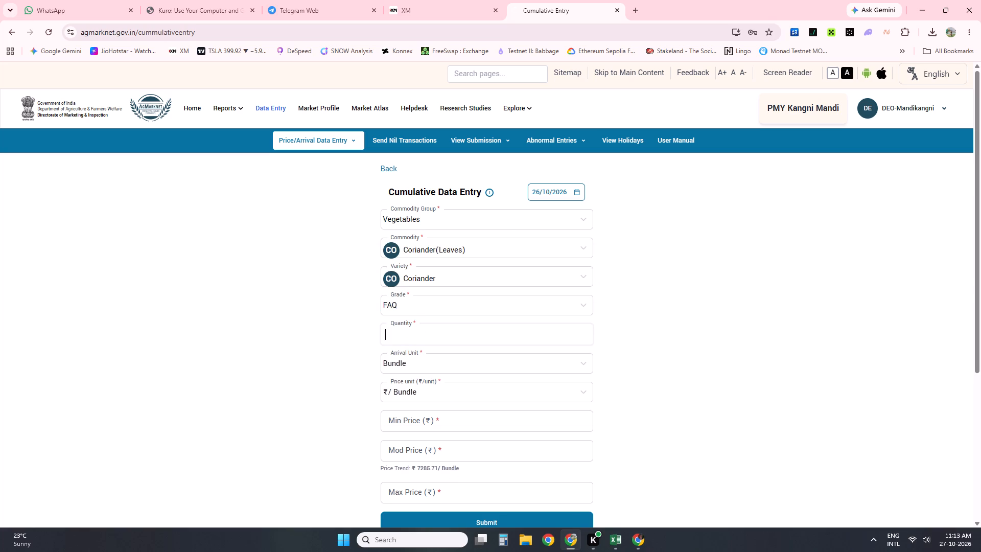
text(0.)
text(65)
key(BackSpace)
key(BackSpace)
key(5)
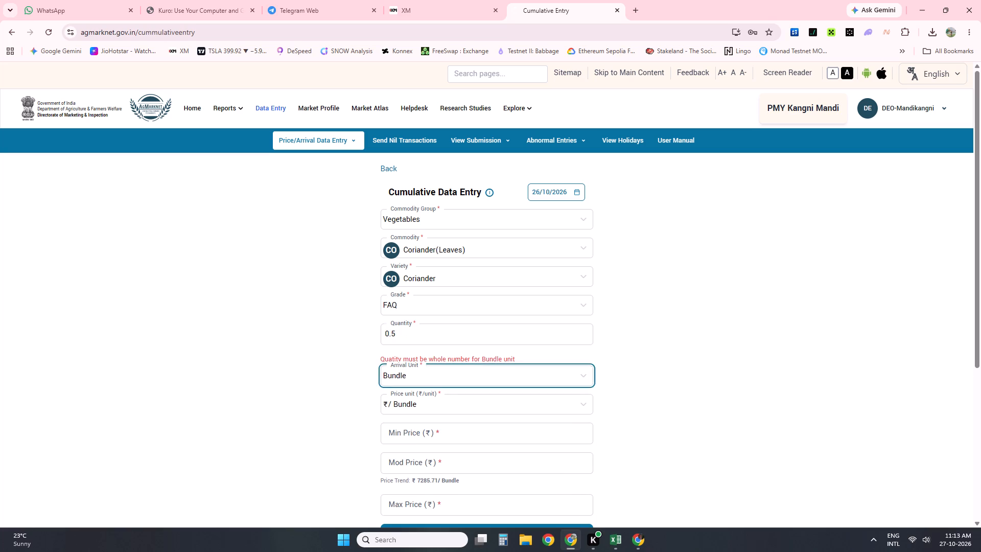
key(Tab)
key(Tab)
key(shift+Tab)
key(Down)
key(Down)
key(Down)
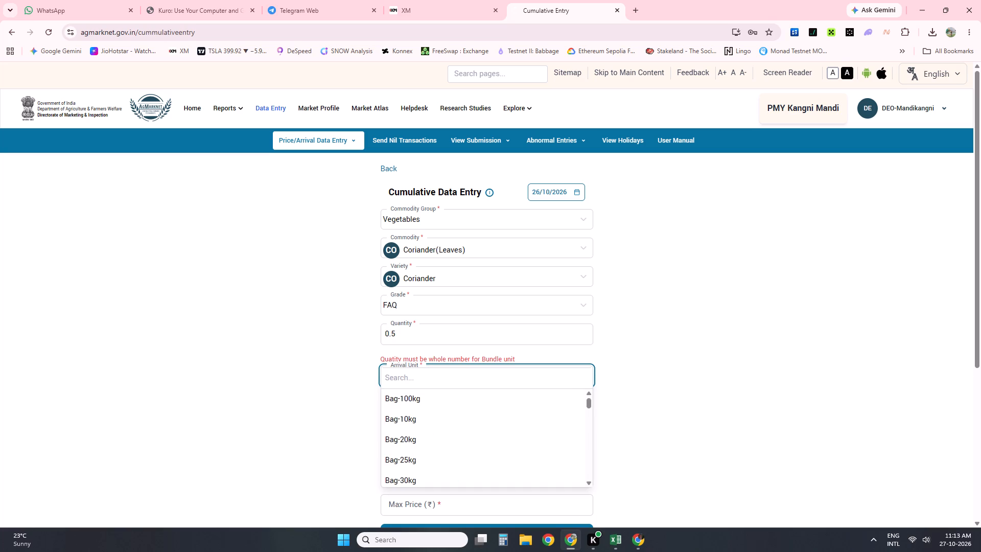
key(shift+Tab)
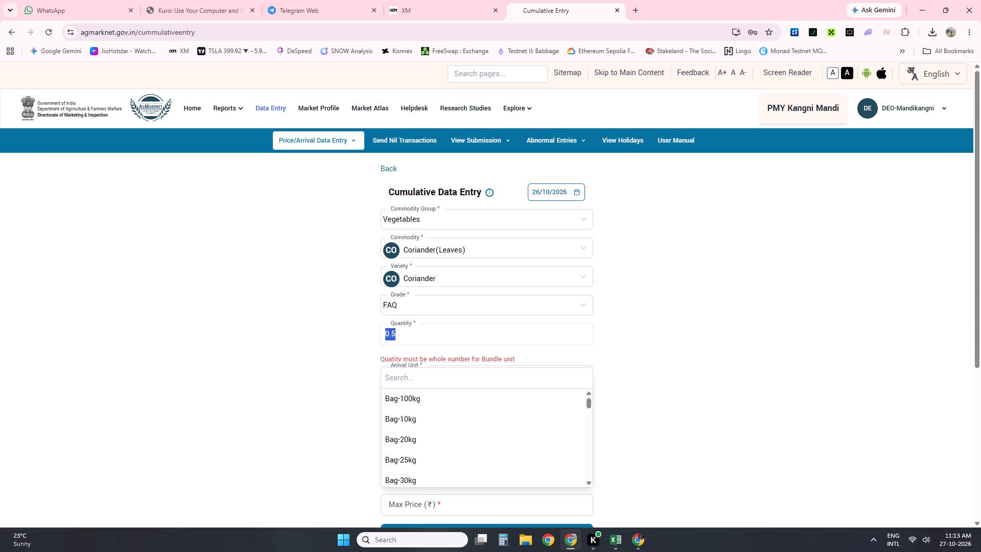
key(shift+Tab)
click(392, 374)
key(q)
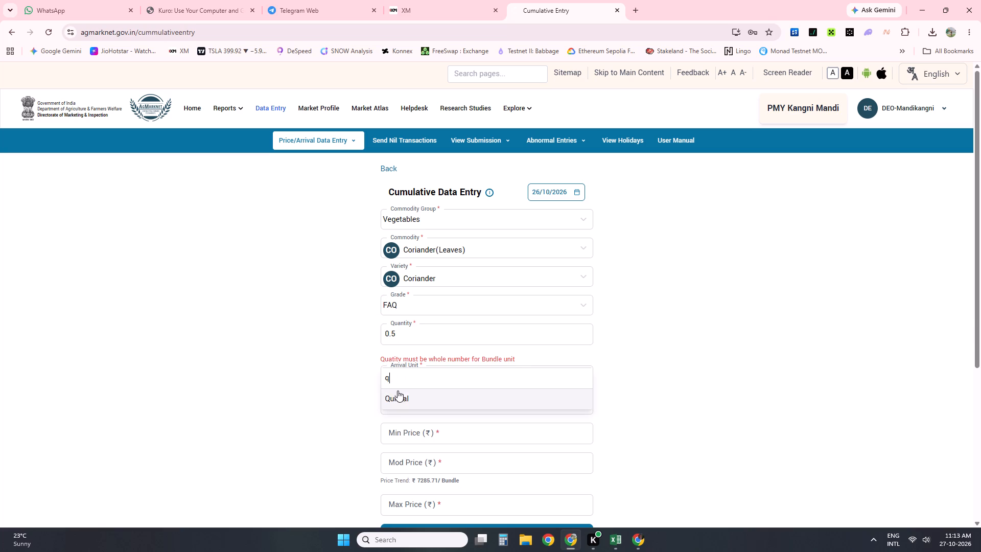
click(402, 396)
click(407, 396)
click(408, 411)
key(q)
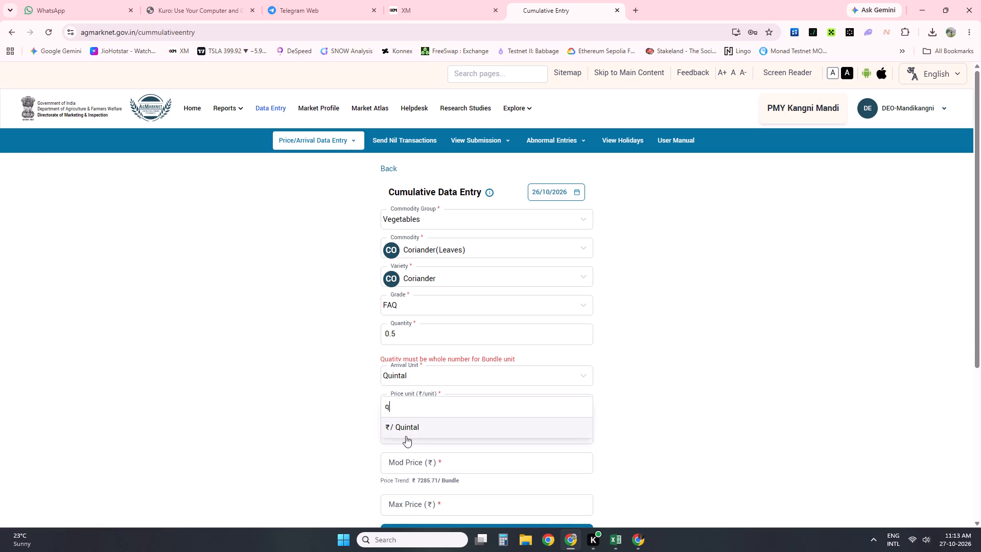
click(406, 436)
Submit the coriander entry with minimum price ₹2,500, mod price ₹3,500 and maximum price ₹5,000, accepting the price difference.
click(411, 431)
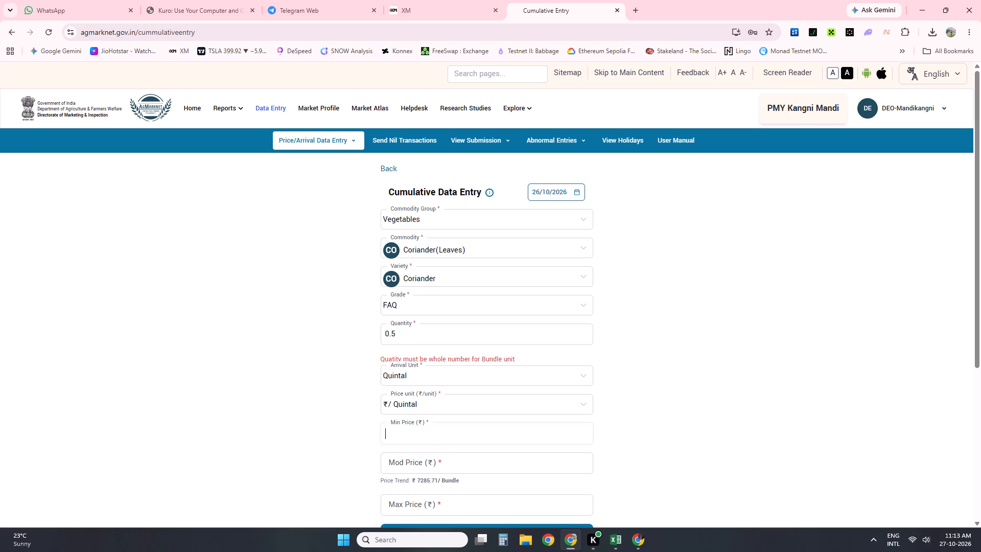
text(2500)
key(Tab)
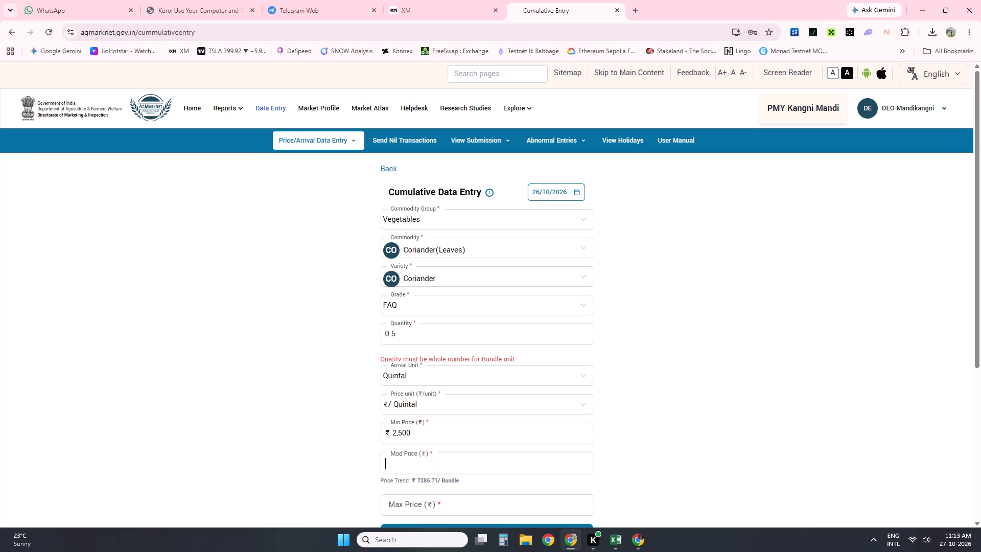
text(3500)
key(Tab)
key(5)
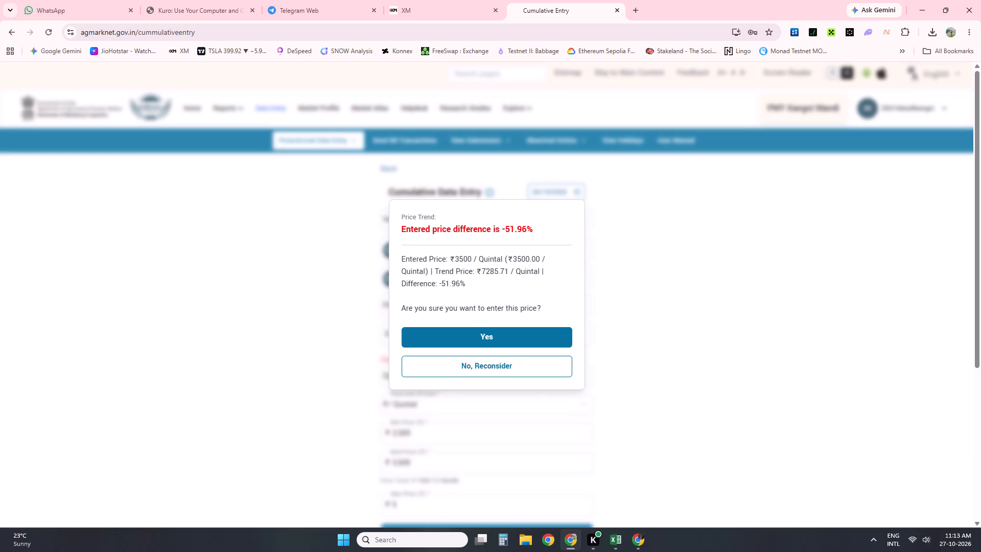
click(496, 339)
click(488, 352)
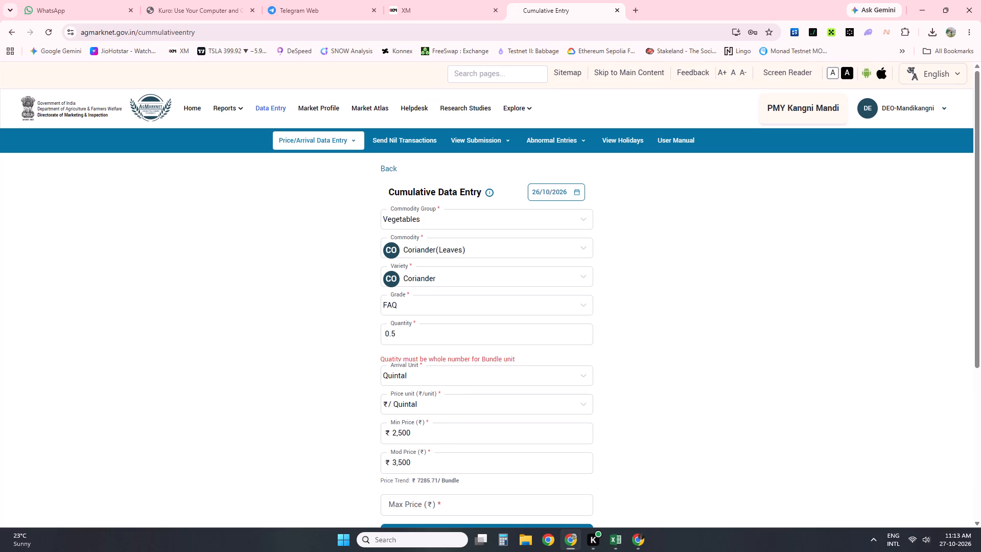
click(426, 502)
text(5000)
key(Tab)
key(Return)
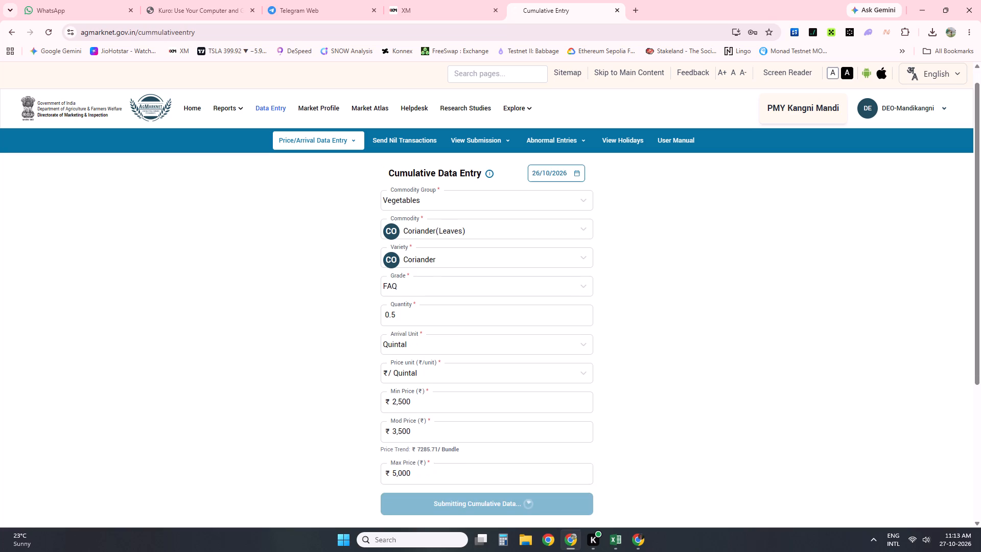
key(Tab)
key(Return)
Start a new entry with commodity Cucumbar(Kheera), variety Cucumbar and grade FAQ.
click(935, 335)
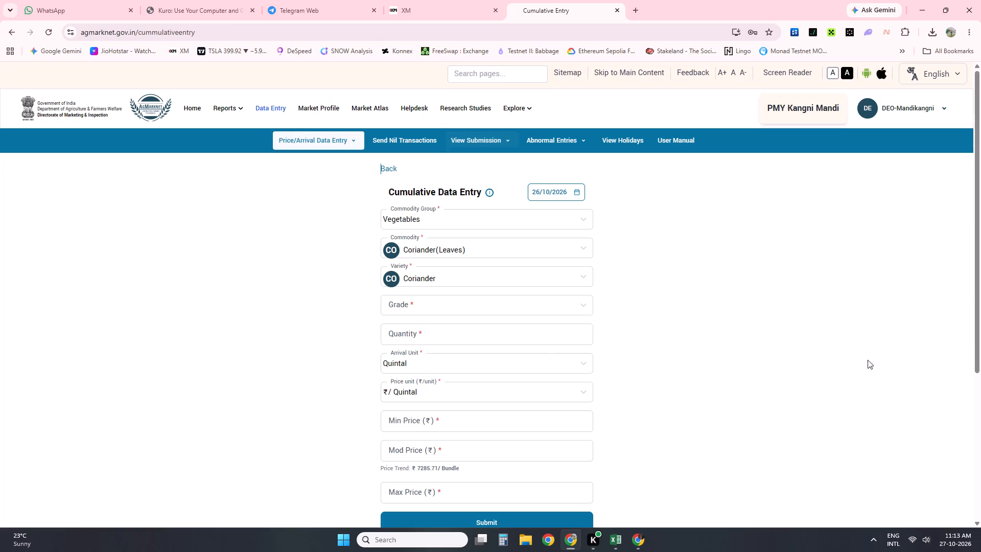
click(454, 245)
scroll(467, 317, down, 3)
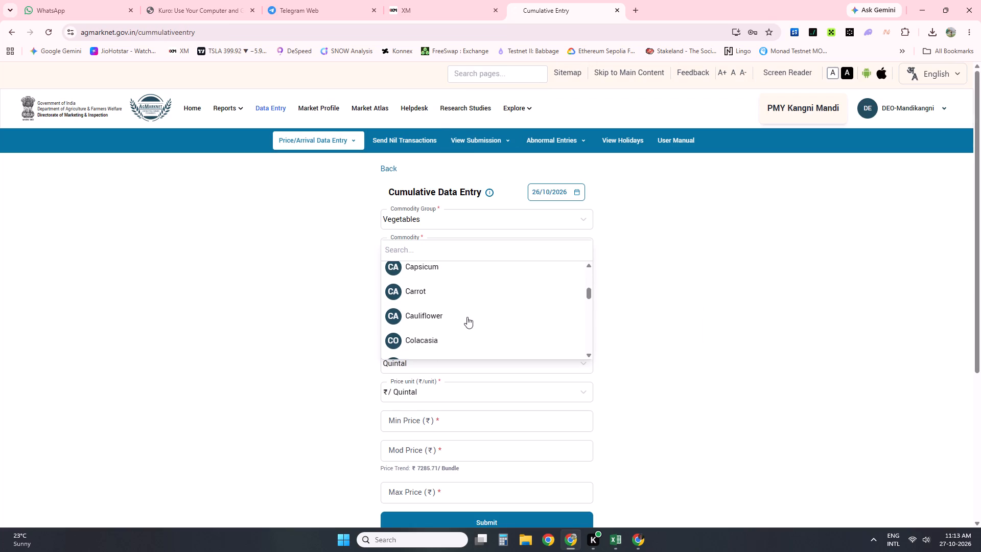
scroll(467, 317, down, 2)
click(463, 287)
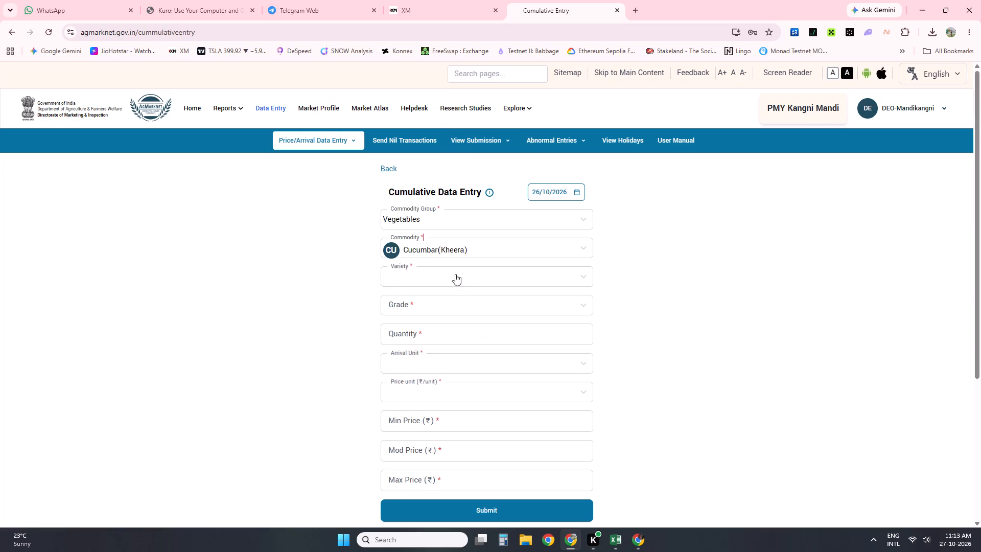
click(455, 272)
double_click(450, 297)
click(447, 318)
Submit the cucumber entry with quantity 1.2, minimum price ₹1,500, mod price ₹2,500 and maximum price ₹3,000.
double_click(447, 330)
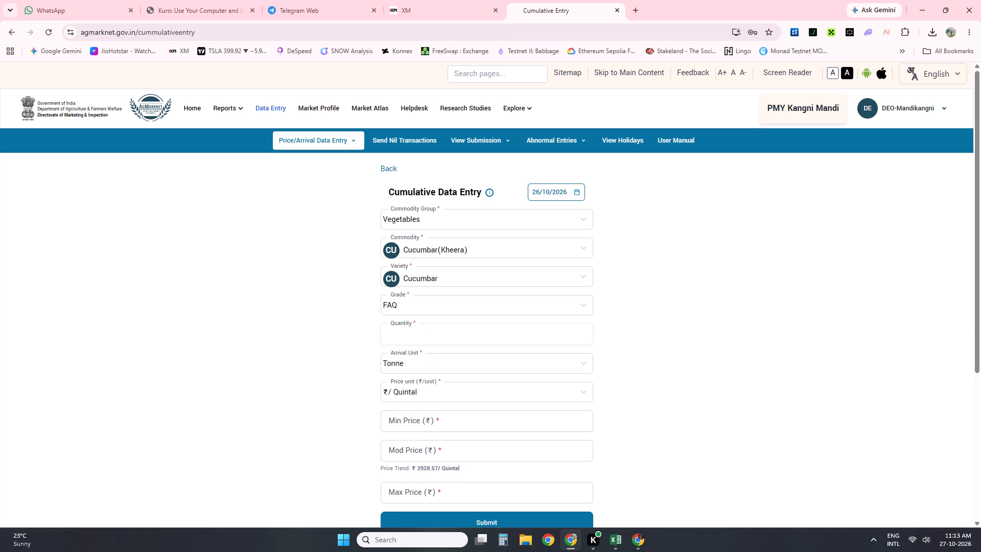
text(1.)
key(2)
key(Tab)
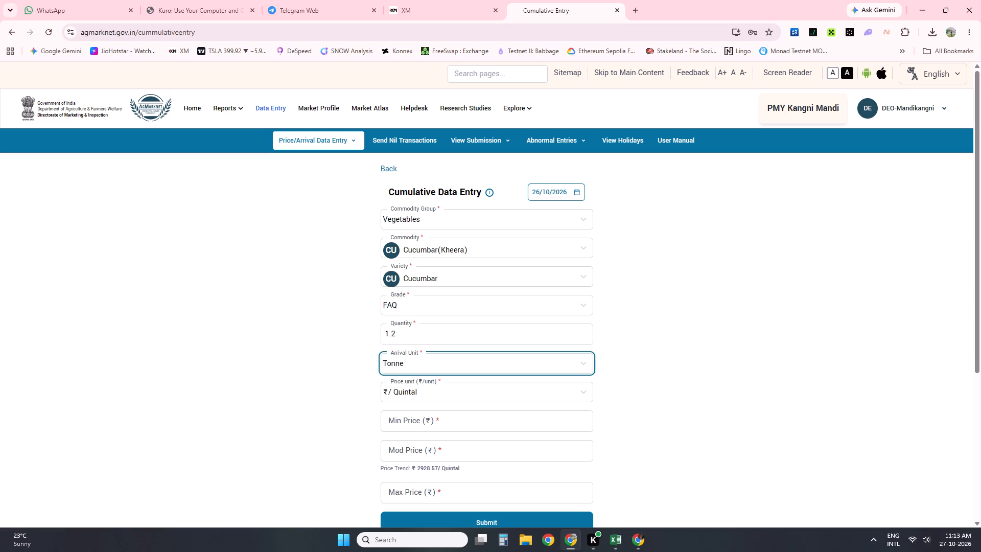
key(Tab)
key(Tab)
text(1500)
key(Tab)
text(2500)
key(Tab)
text(3000)
key(Tab)
key(Return)
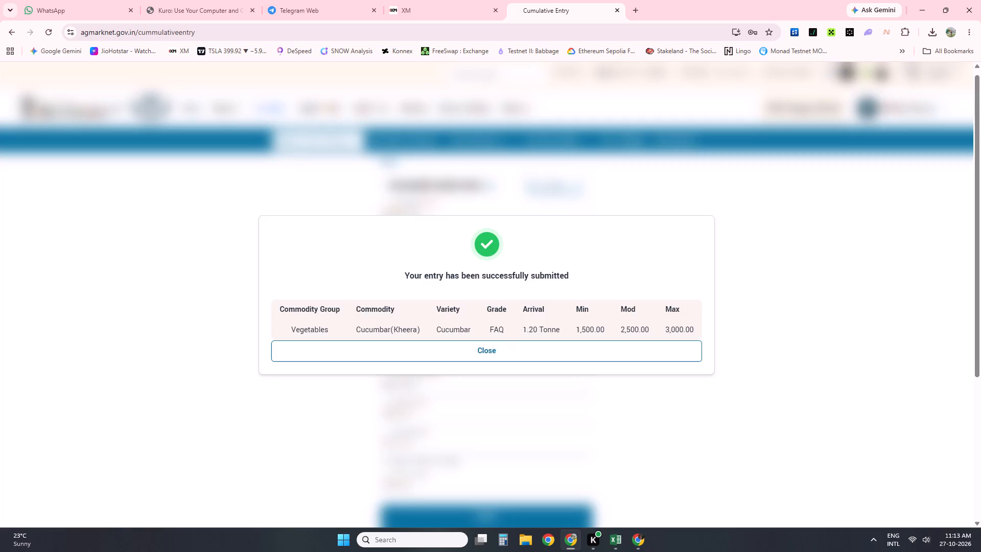
key(Tab)
key(Return)
Start a new entry with commodity French Beans(Frasbean), variety French Beans (Frasbean) and grade FAQ.
click(936, 328)
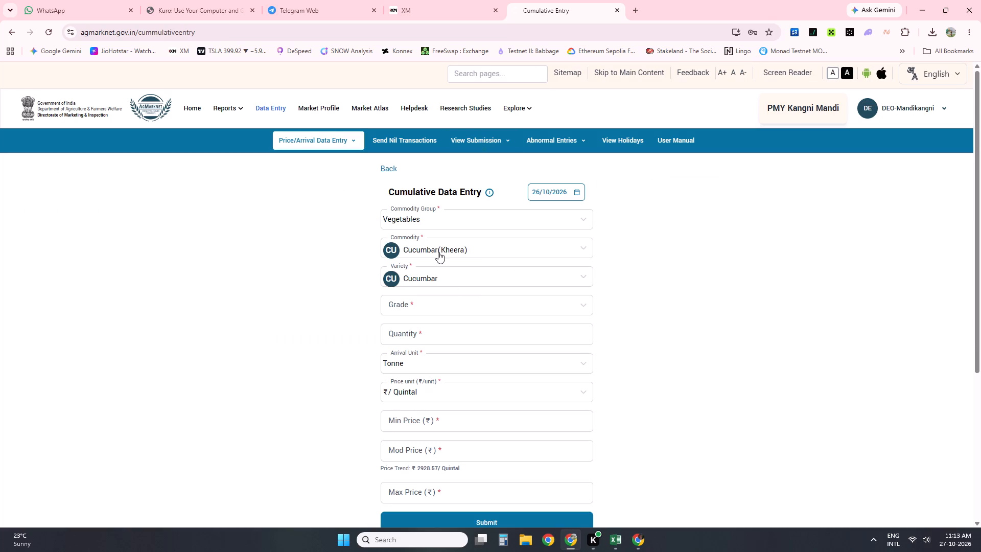
click(438, 252)
scroll(442, 298, down, 5)
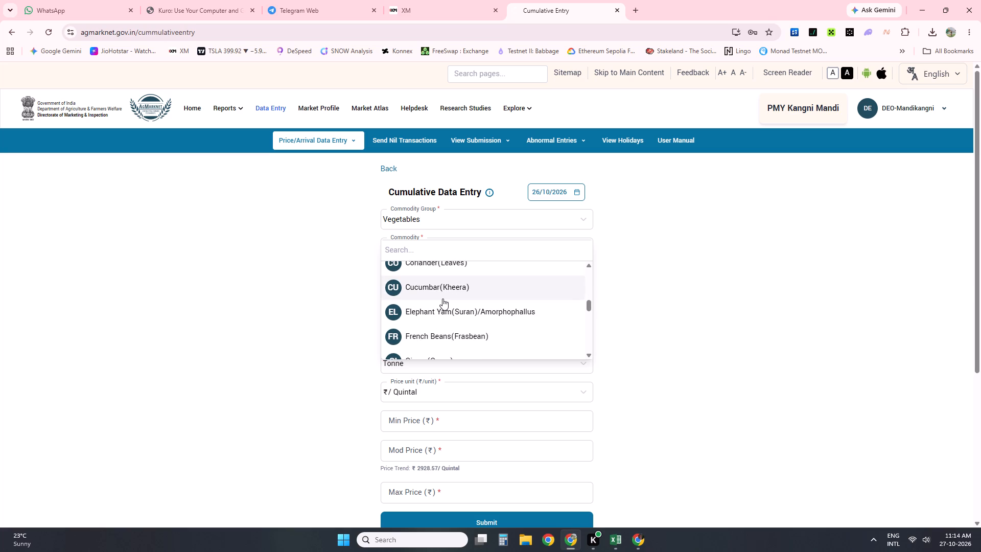
scroll(443, 307, down, 1)
click(455, 294)
click(456, 279)
click(445, 292)
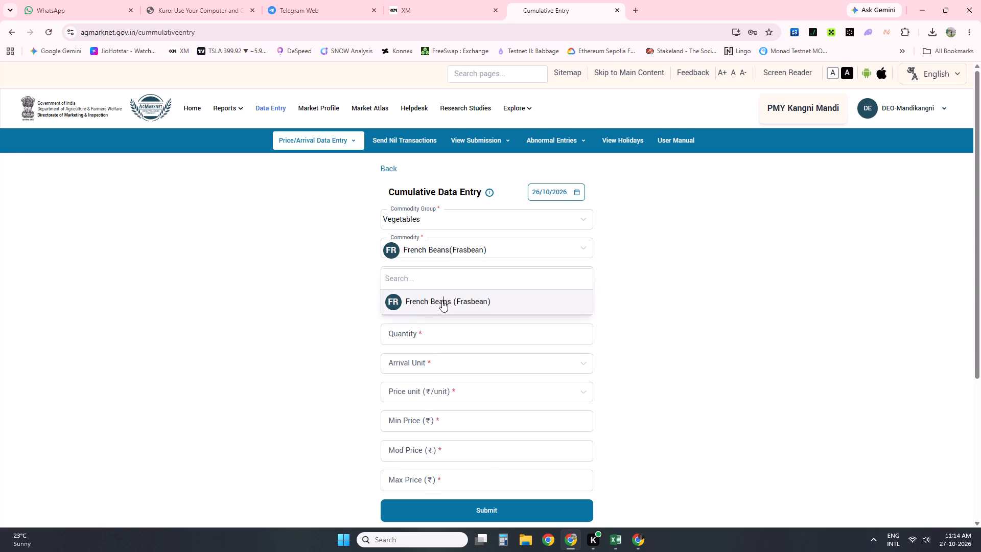
click(440, 304)
click(432, 319)
Submit the French beans entry with quantity 1, minimum price ₹4,000, mod price ₹4,500 and maximum price ₹5,000.
click(431, 327)
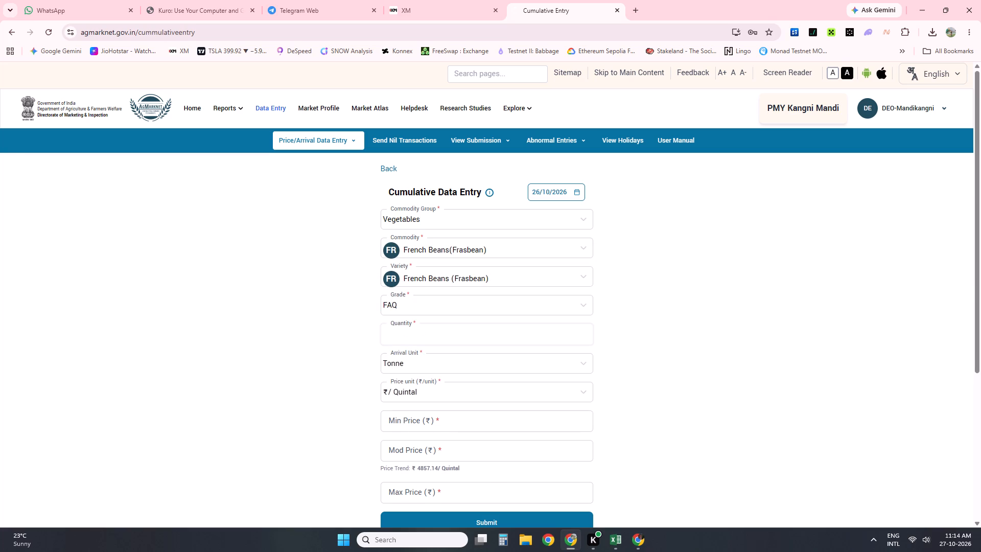
text(0.)
key(1)
key(Tab)
key(Up)
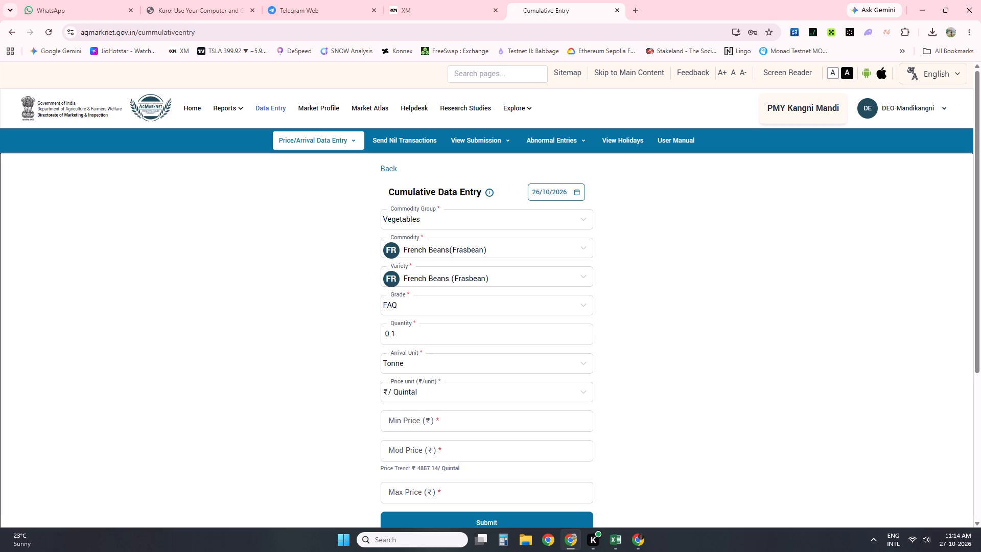
drag(431, 339, 341, 352)
key(1)
key(Tab)
key(Tab)
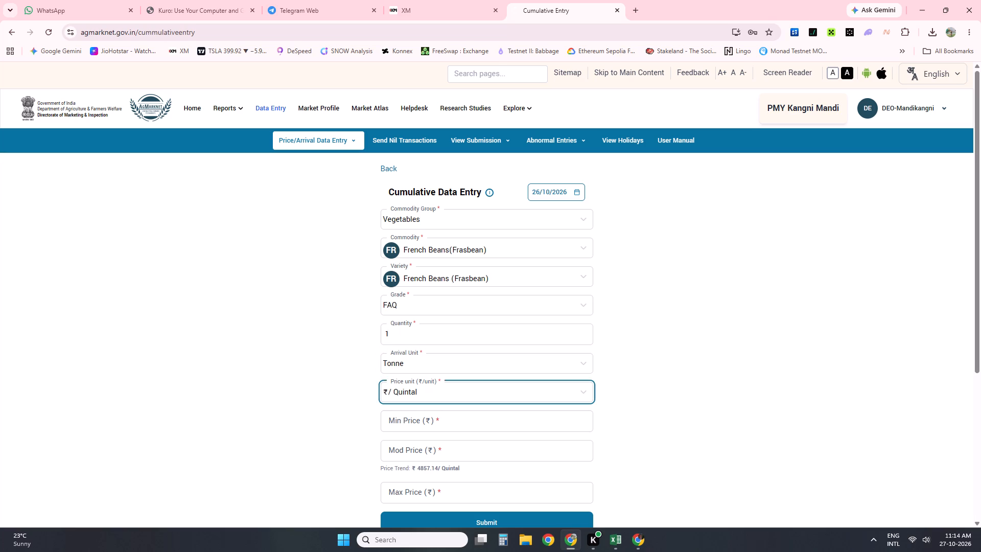
key(Tab)
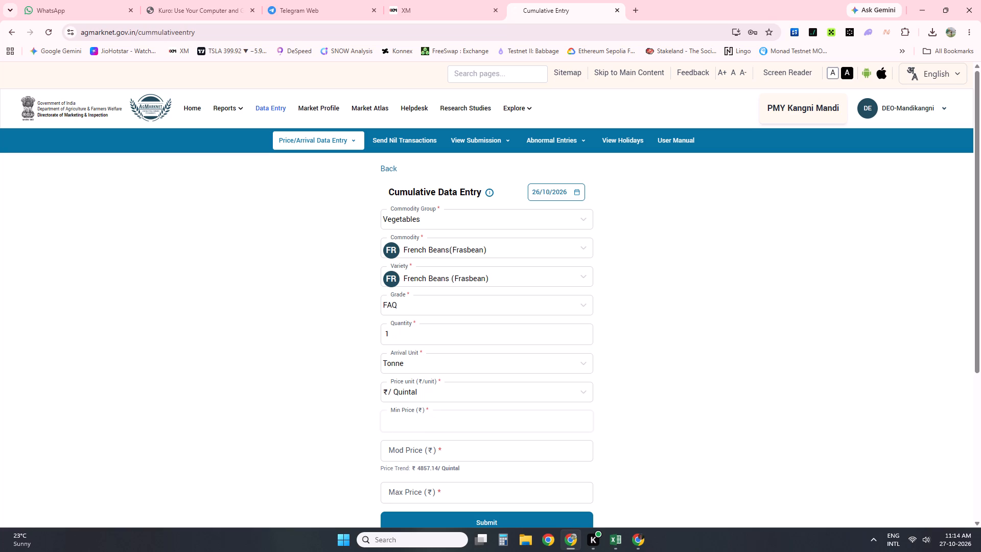
text(4000)
key(Tab)
text(4500)
key(Tab)
text(5000)
key(Tab)
key(Return)
key(Tab)
key(Return)
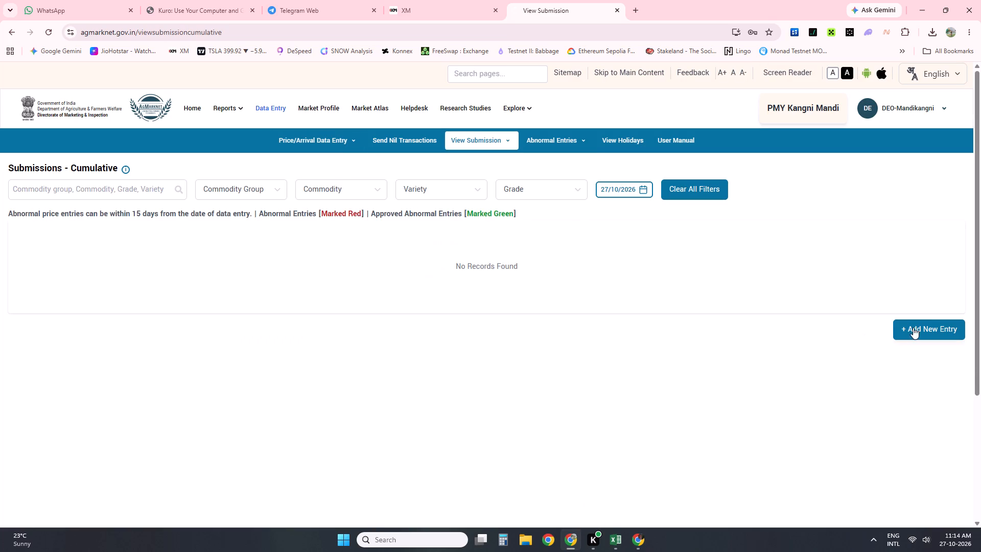
Start a new entry with commodity Green Chilli, variety Green Chilly and grade FAQ.
click(921, 330)
click(435, 245)
scroll(449, 288, down, 2)
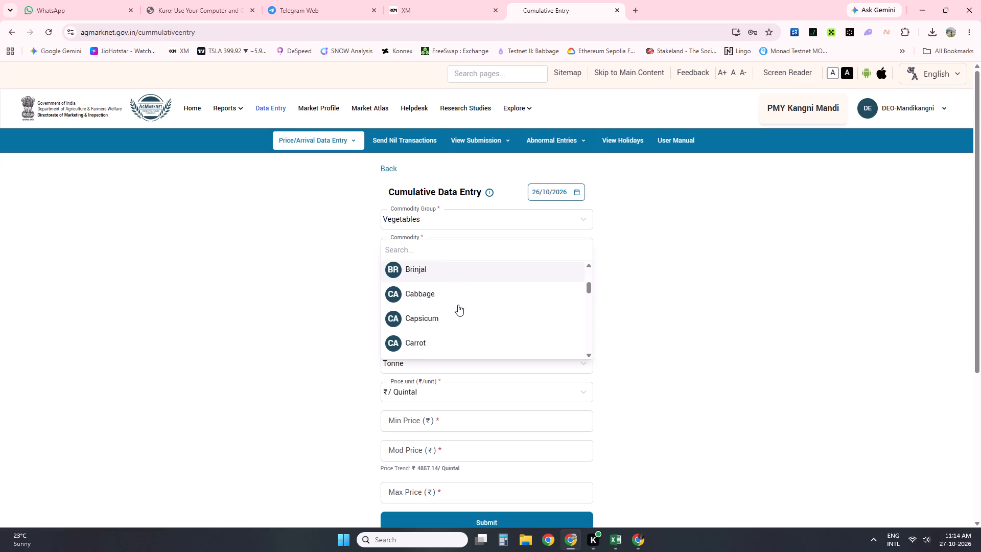
scroll(458, 305, down, 4)
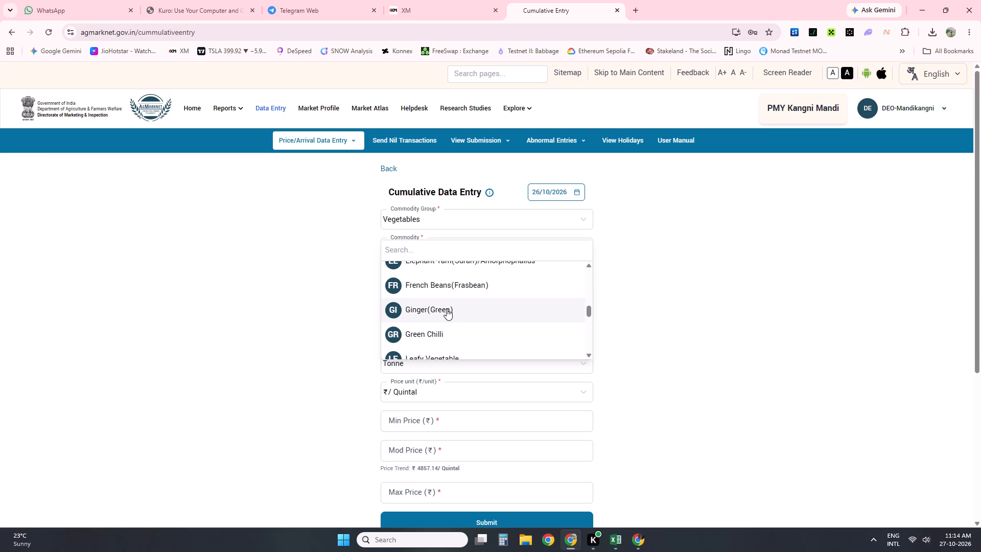
click(439, 332)
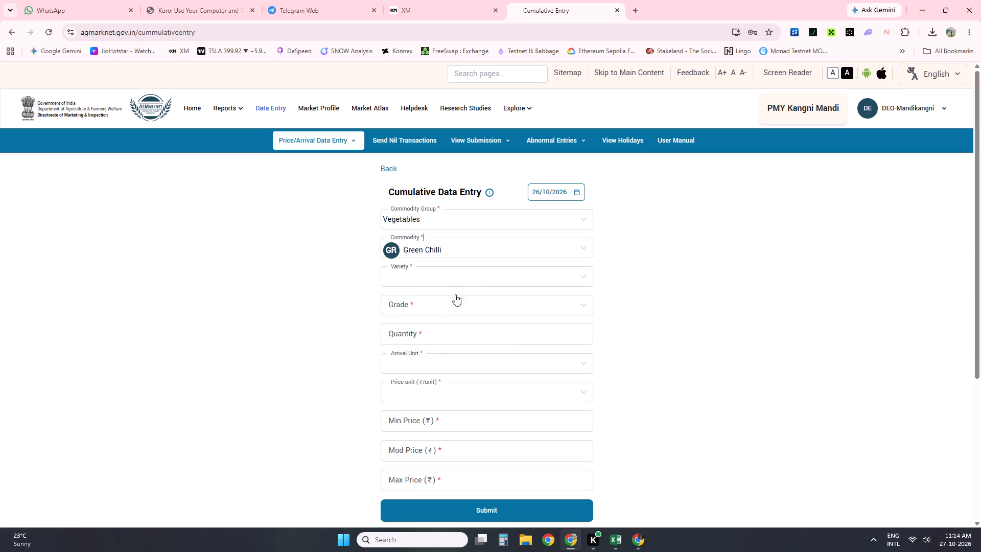
click(462, 279)
double_click(447, 307)
double_click(444, 332)
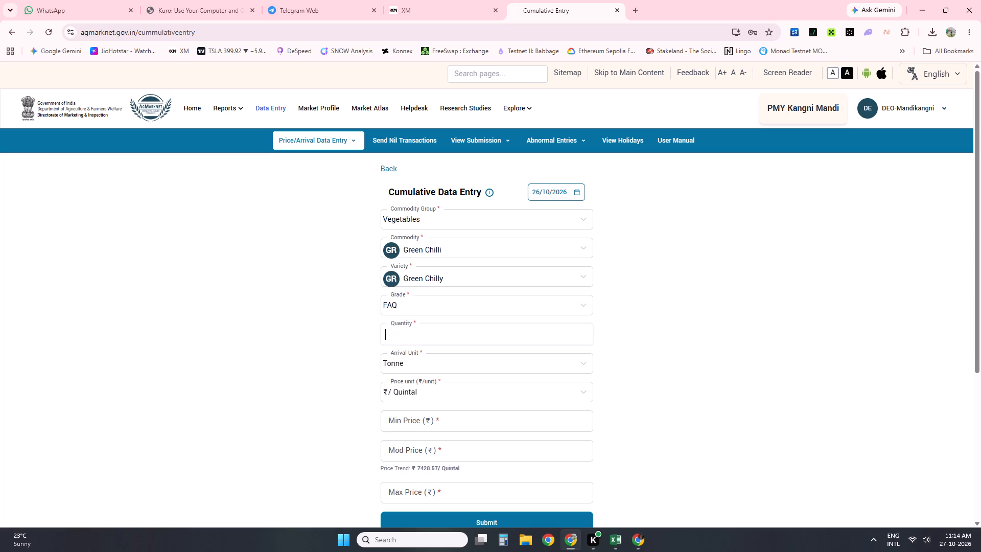
Submit the green chilli entry with quantity 0.6, minimum price ₹5,000, mod price ₹6,000 and maximum price ₹7,000.
text(0.6)
key(Tab)
key(Tab)
key(Tab)
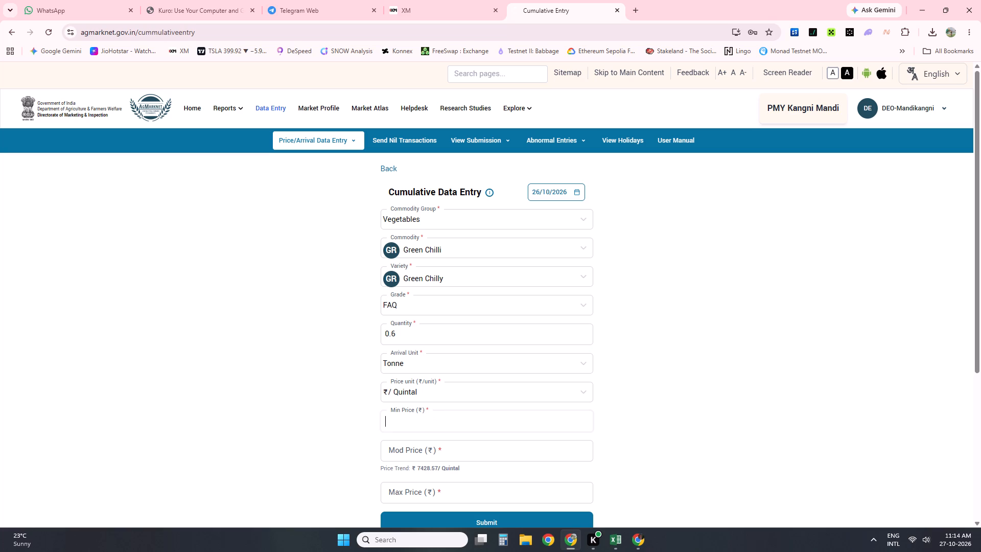
text(5000)
key(Tab)
text(6000)
key(Tab)
text(7000)
key(Tab)
key(Return)
key(Tab)
key(Return)
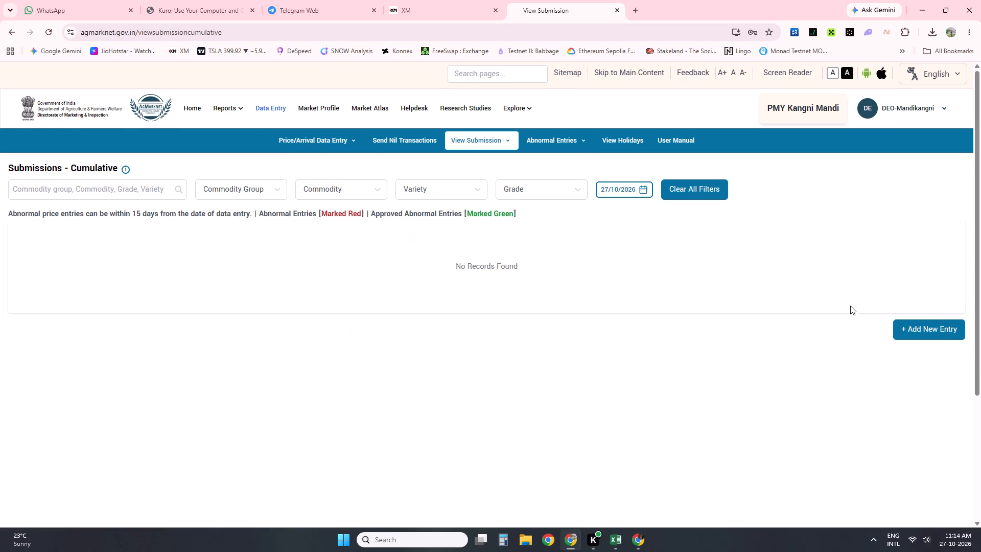
Start a new entry with commodity Onion, variety Onion and grade FAQ.
click(934, 328)
click(453, 252)
scroll(439, 315, down, 5)
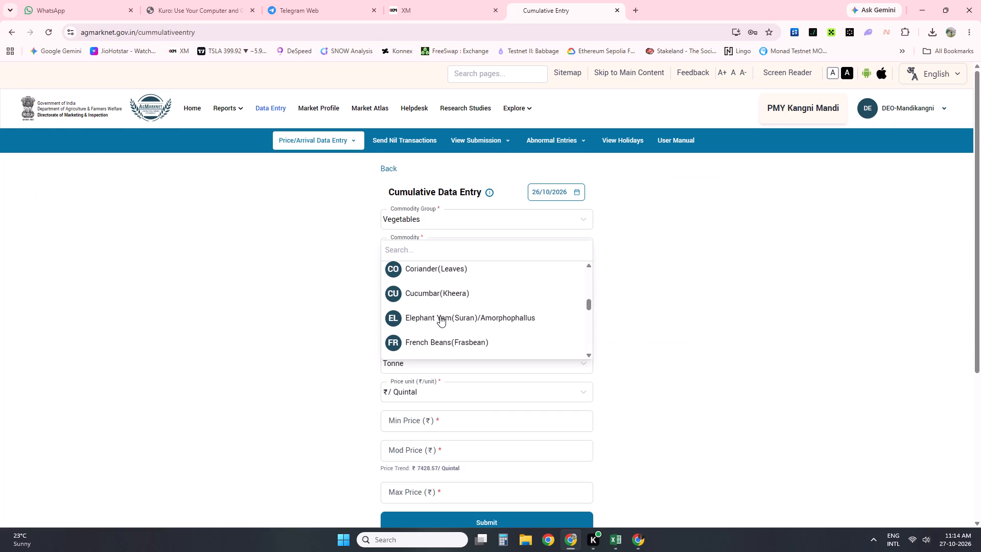
scroll(440, 316, down, 2)
scroll(440, 316, up, 1)
scroll(440, 316, down, 1)
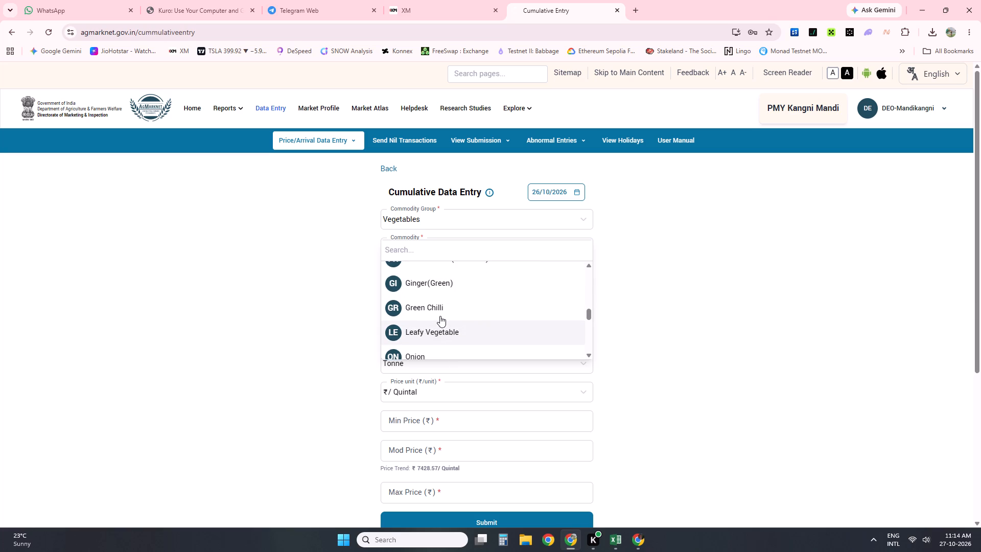
click(435, 335)
click(448, 283)
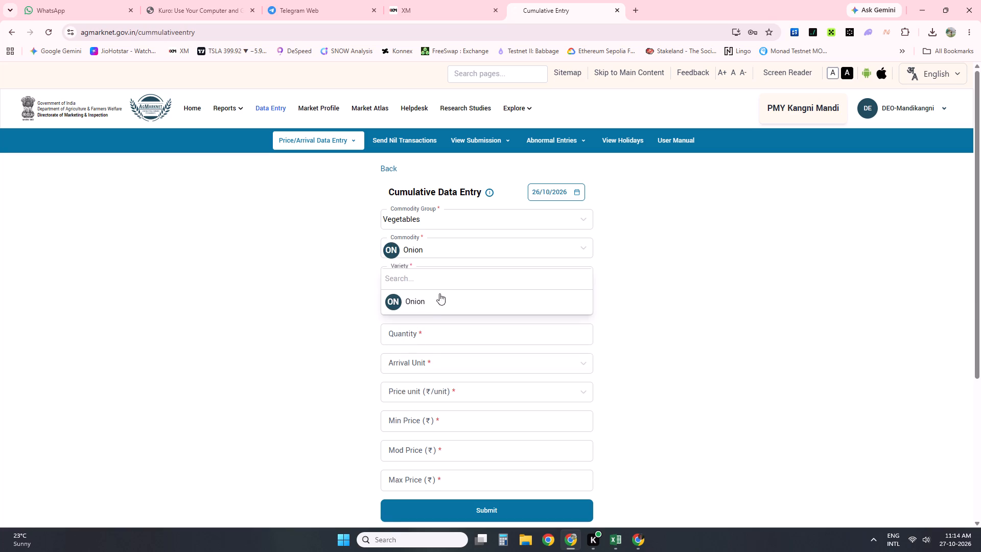
double_click(436, 301)
click(429, 323)
click(429, 338)
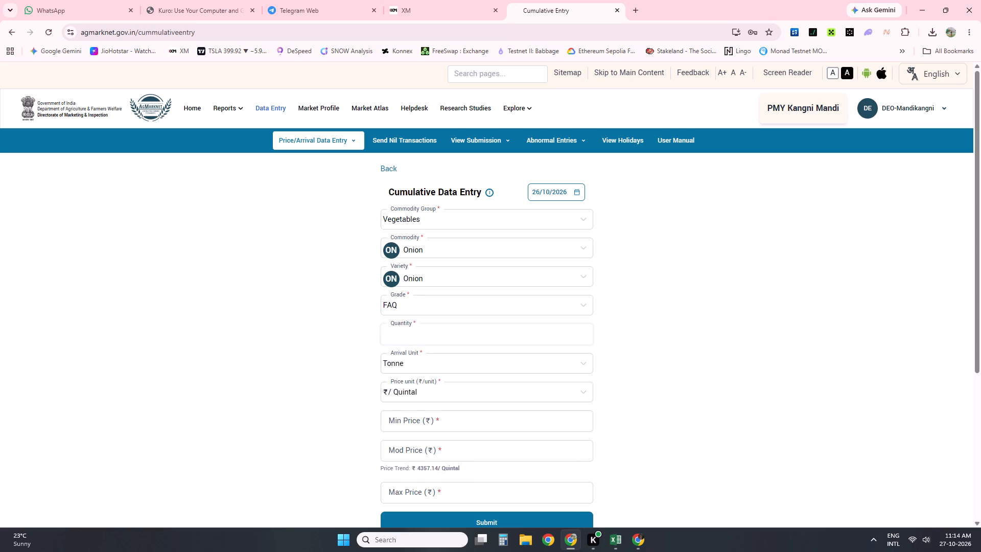
Submit the onion entry with quantity 6.8, minimum price ₹4,000, mod price ₹5,000 and maximum price ₹5,500.
text(6.8)
key(Tab)
key(Tab)
key(Tab)
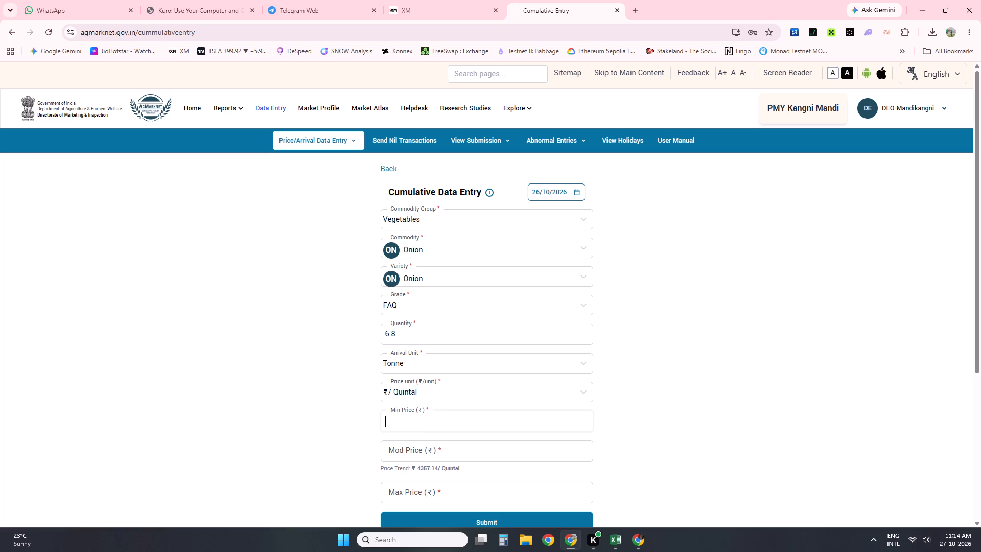
text(4000)
key(Tab)
text(5000)
key(Tab)
text(5500)
key(Tab)
key(Return)
key(Tab)
key(Return)
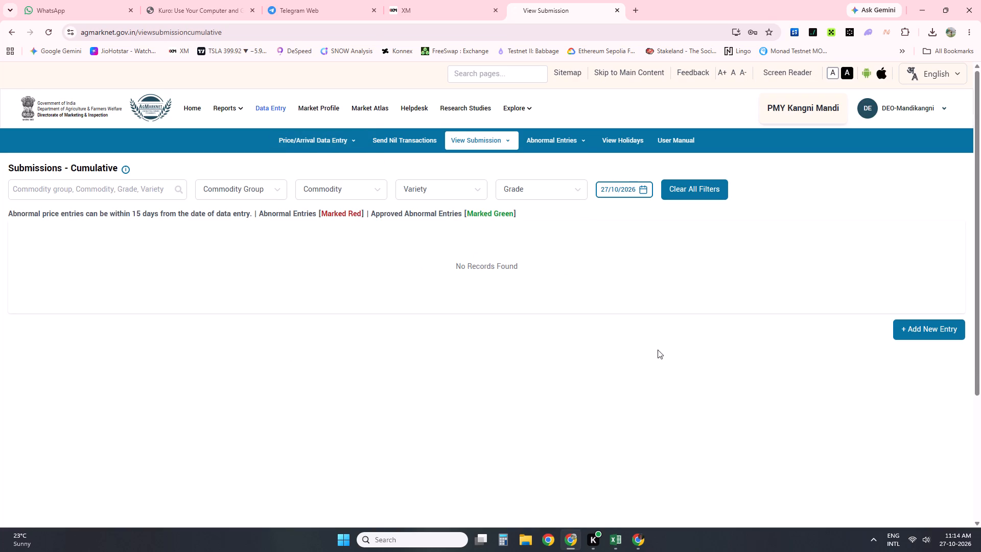
Start a new entry with commodity Peas Wet, variety Peas Wet and grade FAQ.
click(944, 323)
click(442, 248)
scroll(486, 322, down, 4)
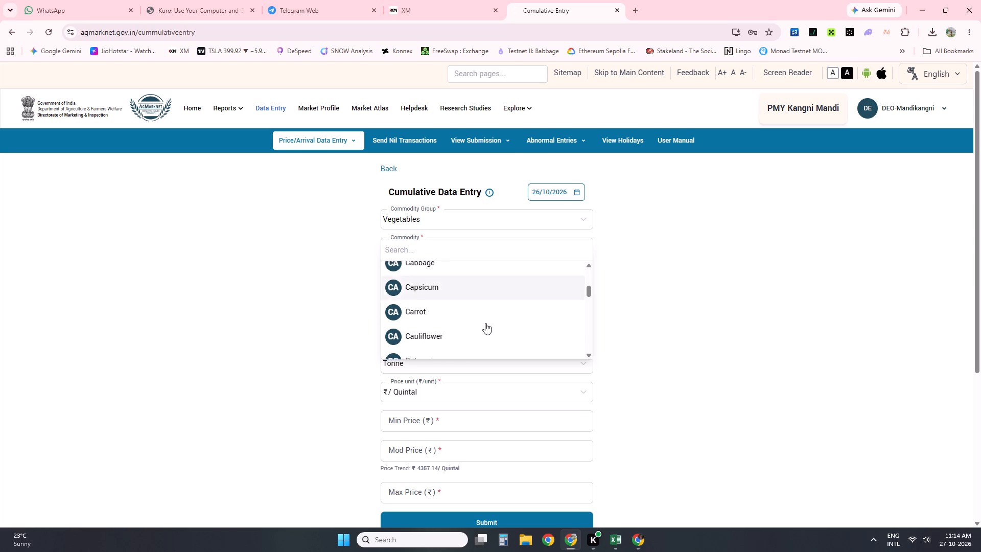
scroll(485, 323, down, 4)
click(428, 306)
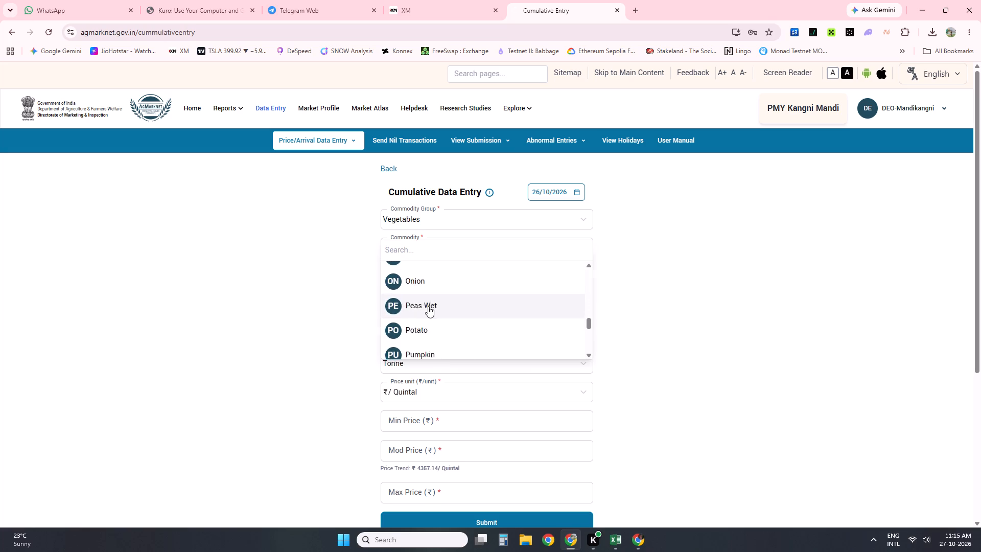
click(428, 267)
click(417, 288)
click(422, 305)
click(425, 305)
click(421, 323)
click(431, 338)
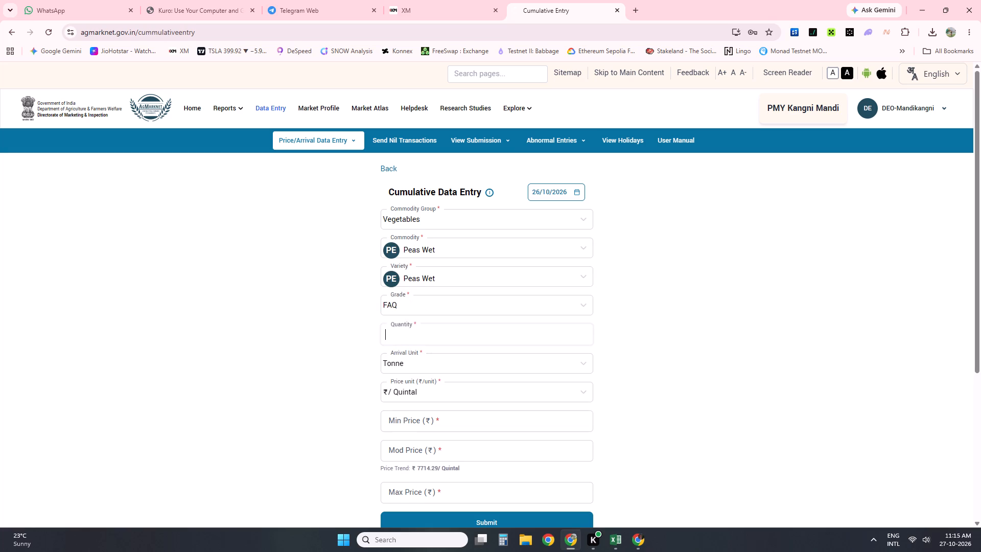
Submit the Peas Wet entry with quantity 0.8, minimum price ₹7,000, mod price ₹8,000 and maximum price ₹9,500.
text(0.8)
key(Tab)
key(Tab)
key(Tab)
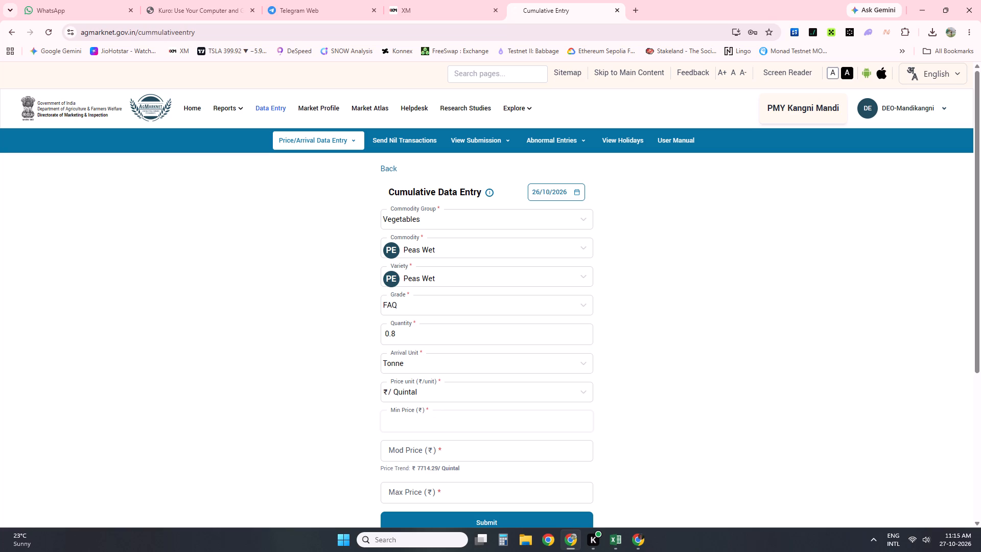
text(7000)
key(Tab)
text(8000)
key(Tab)
text(9500)
key(Tab)
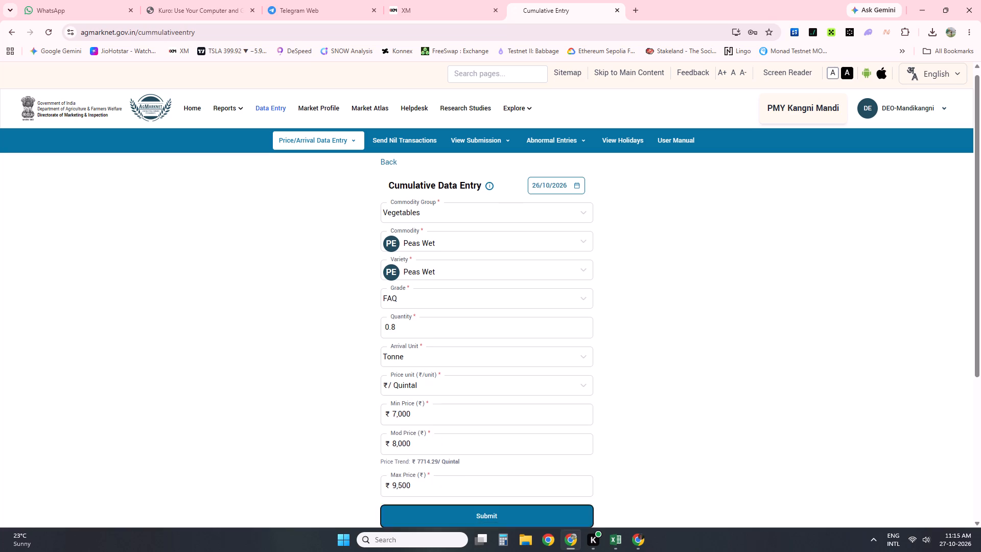
key(Return)
key(Tab)
key(Return)
Start a new entry with commodity Potato, variety Potato and grade FAQ.
click(970, 329)
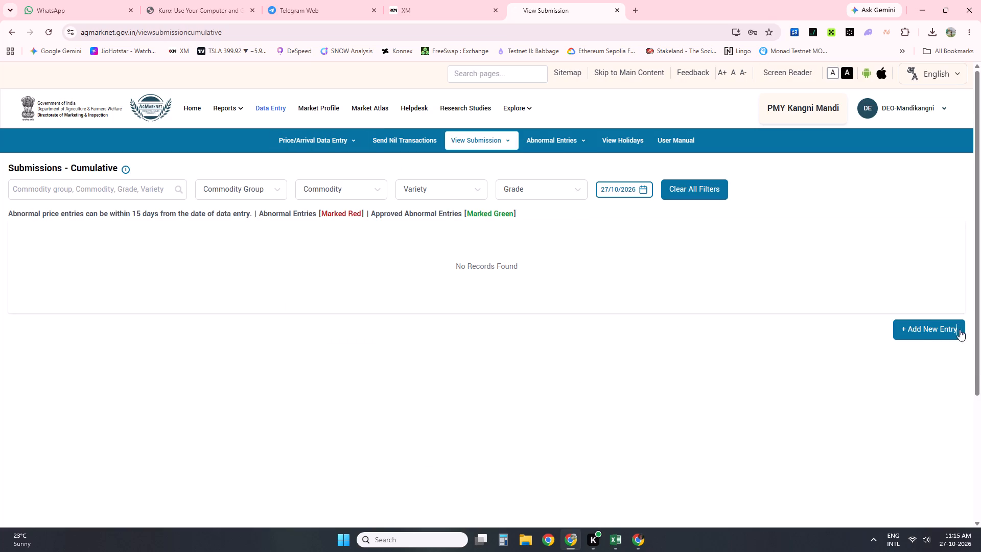
click(921, 326)
click(477, 255)
scroll(466, 326, down, 3)
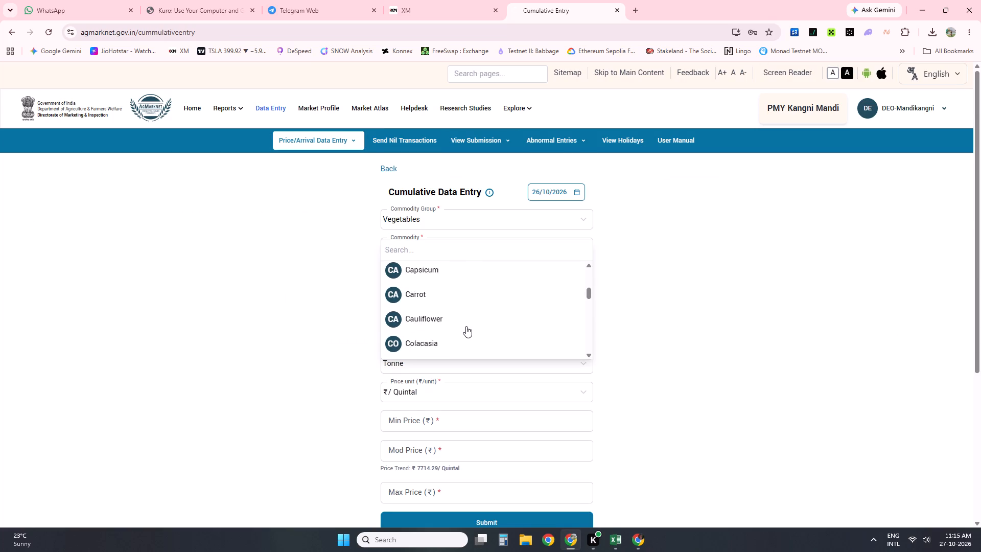
scroll(466, 326, down, 5)
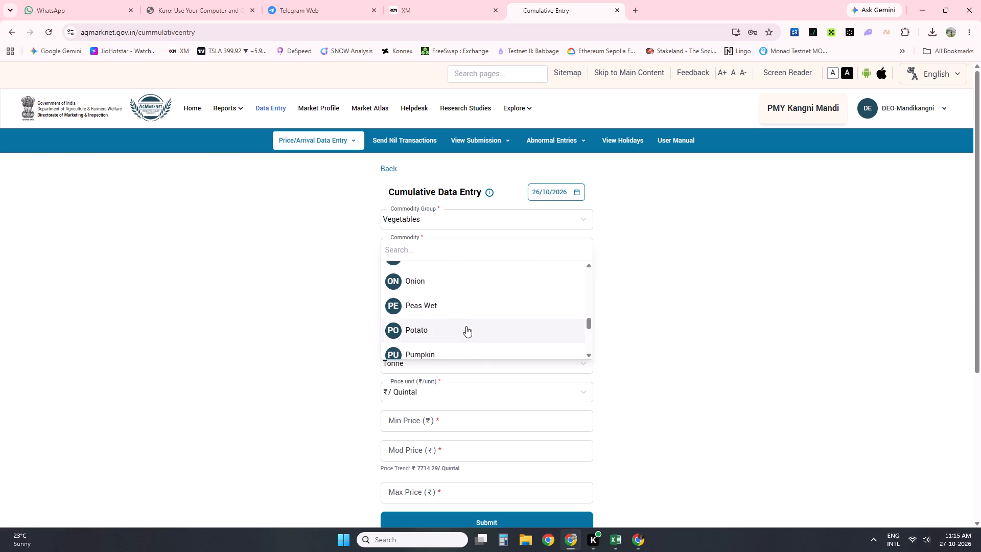
click(461, 326)
click(428, 267)
double_click(424, 301)
click(419, 324)
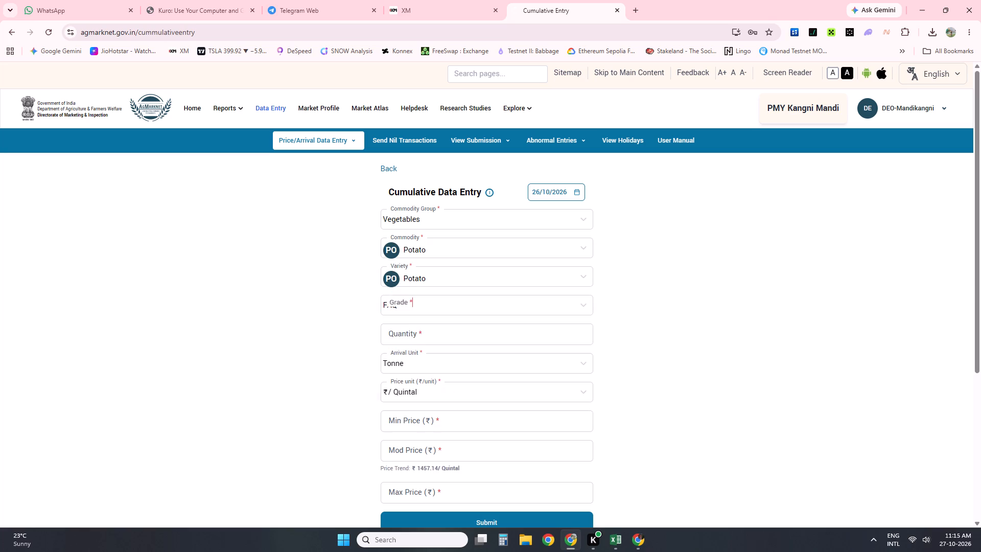
click(421, 332)
Submit the potato entry with quantity 7.8, minimum price ₹600, mod price ₹1,500 and maximum price ₹2,000.
text(7.8)
key(Tab)
key(Tab)
key(Tab)
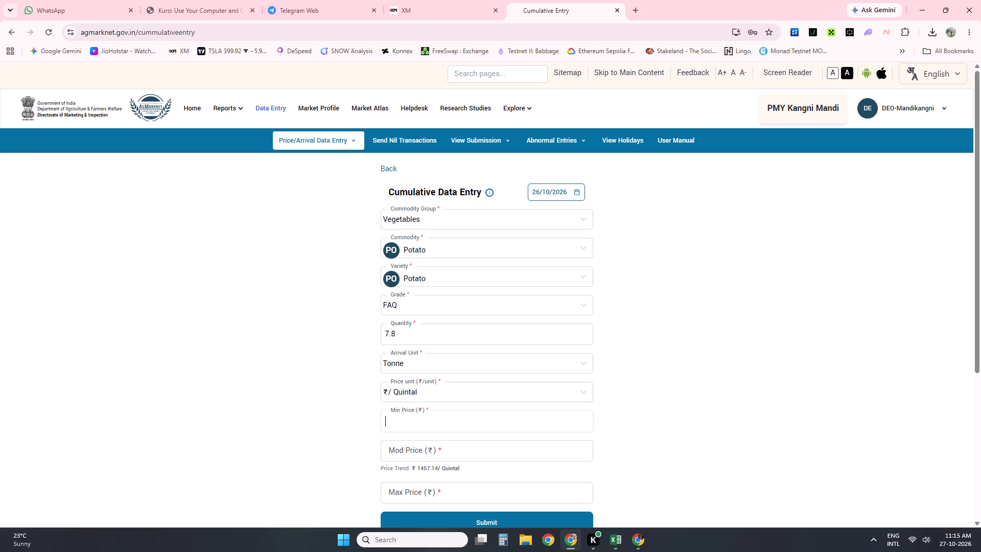
text(600)
key(Tab)
text(1500)
key(Tab)
text(2000)
key(Tab)
key(Return)
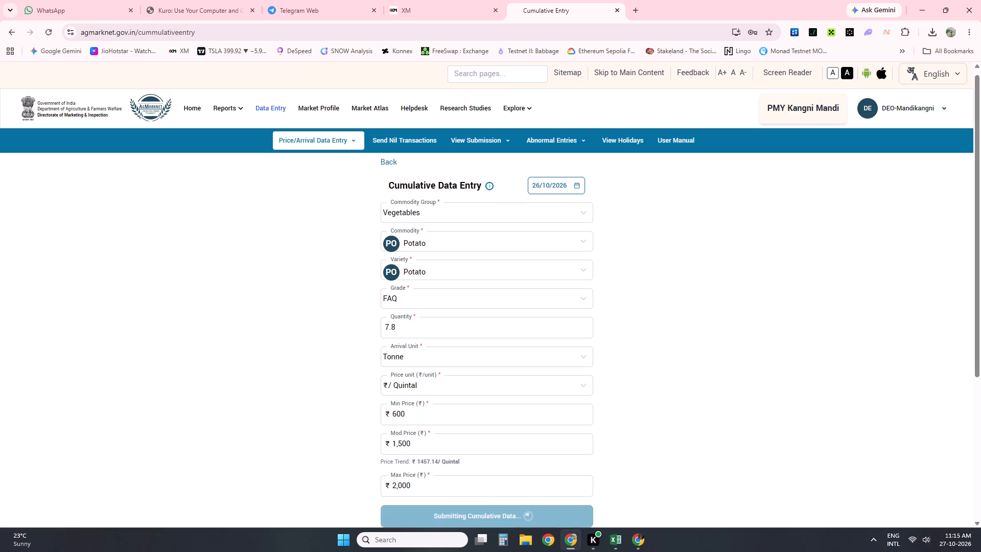
key(Tab)
key(Return)
Start a new entry with commodity Tomato, variety Tomato and grade FAQ.
click(948, 338)
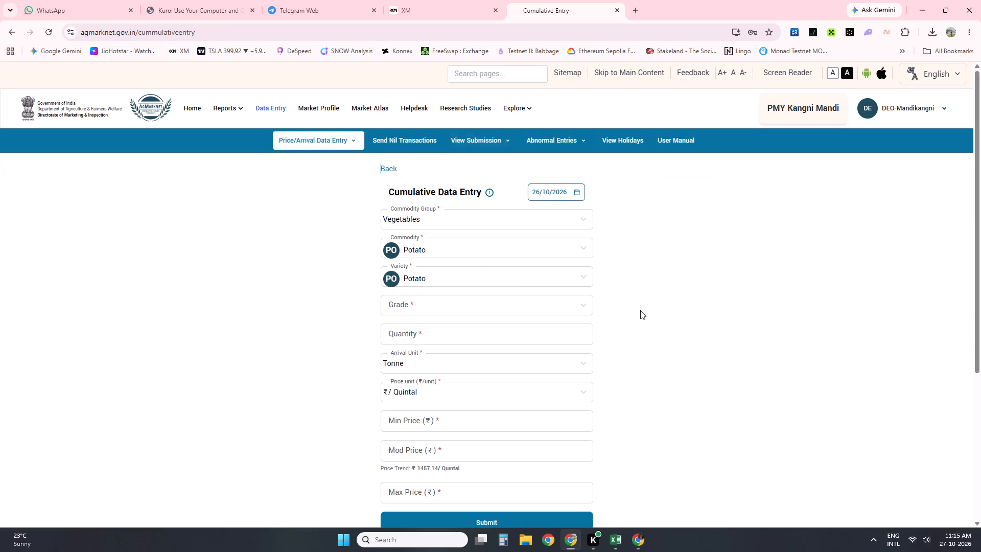
click(442, 249)
scroll(452, 328, down, 11)
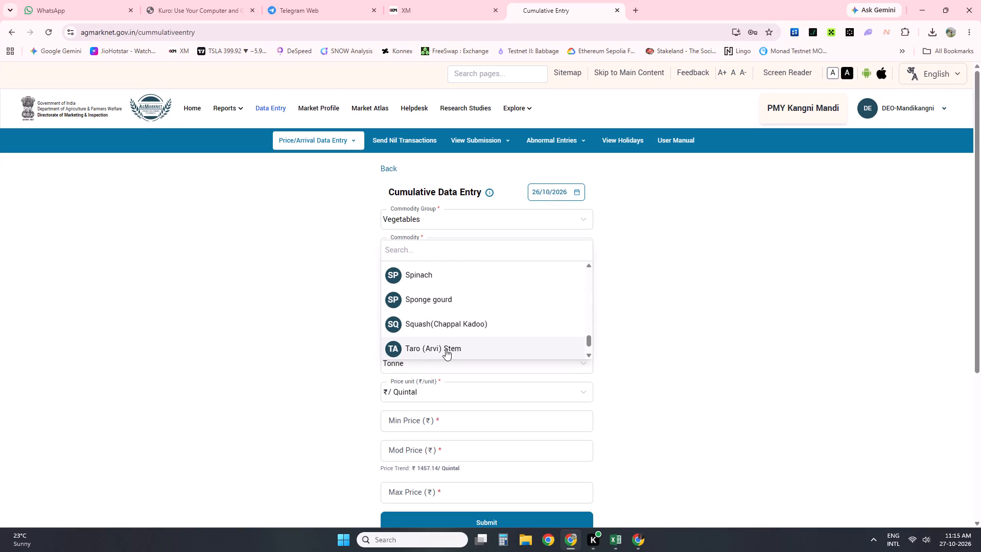
scroll(446, 349, down, 2)
click(445, 339)
click(452, 267)
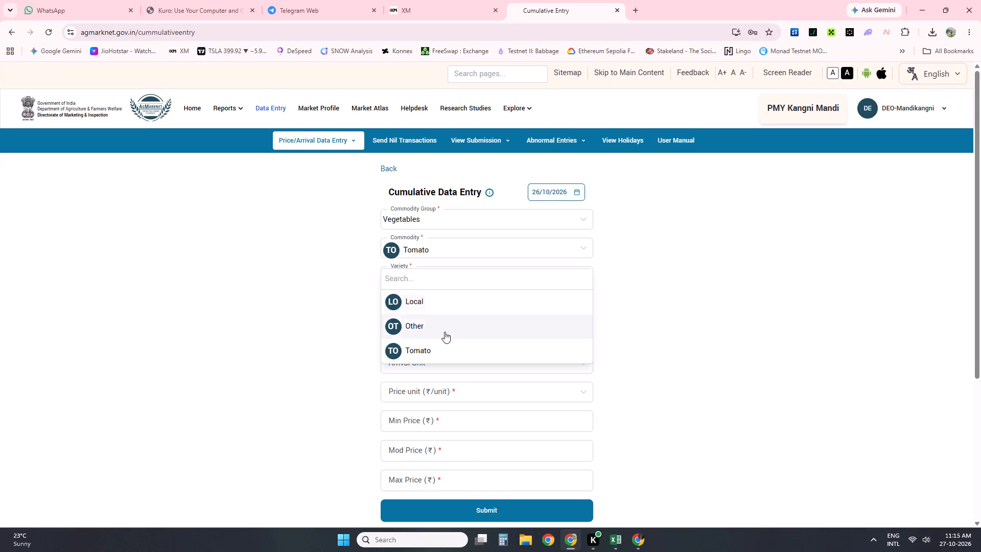
click(443, 345)
click(446, 296)
click(442, 323)
click(442, 328)
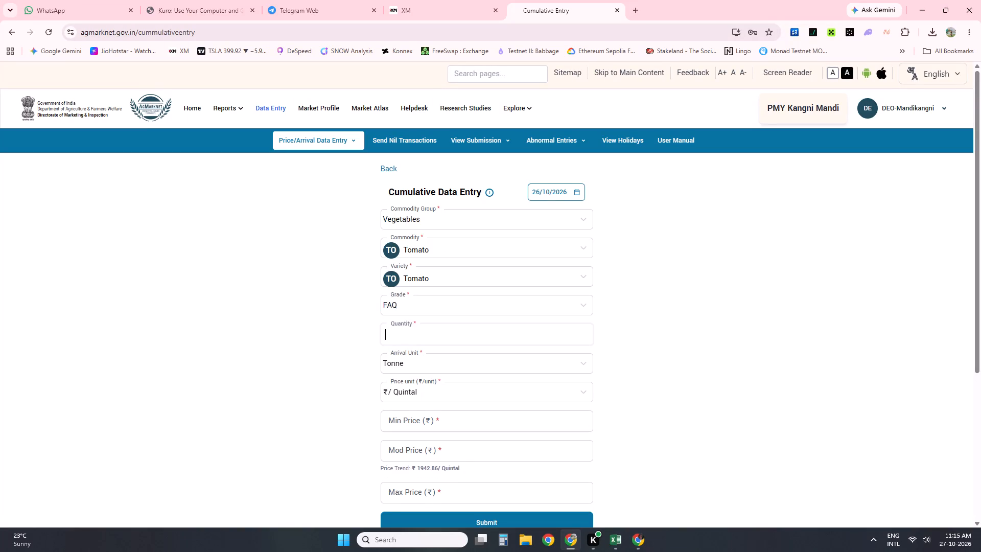
Submit the tomato entry with quantity 5.3, minimum price ₹1,600, mod price ₹2,200 and maximum price ₹2,500.
text(5.)
key(3)
key(Tab)
key(Tab)
key(Tab)
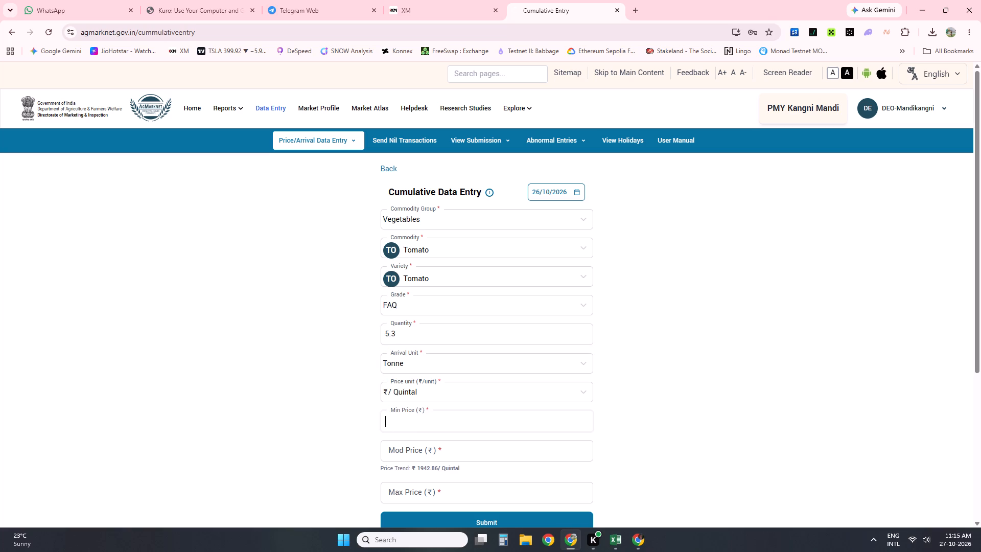
text(1600)
key(Tab)
text(2200)
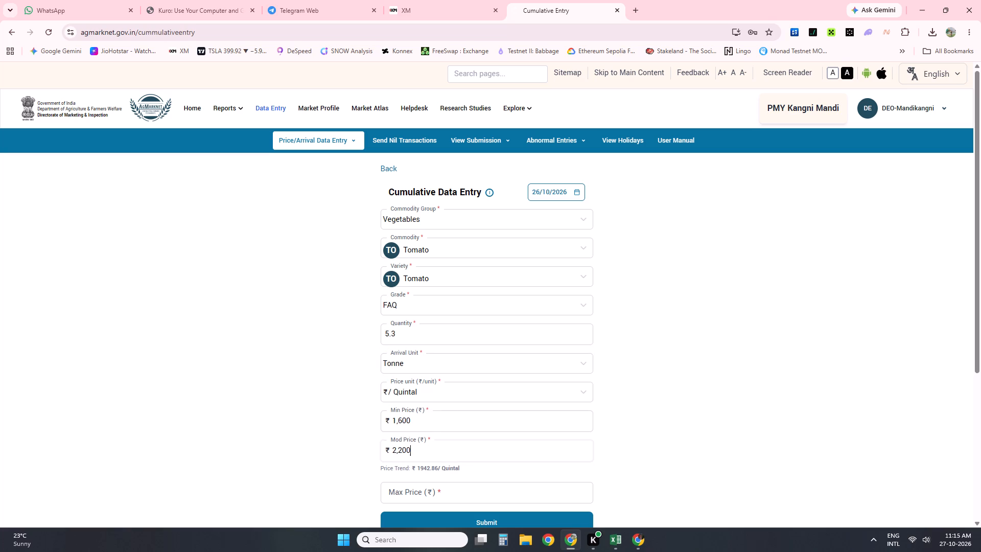
key(Tab)
text(2500)
key(Tab)
key(period)
key(Return)
key(Tab)
key(Return)
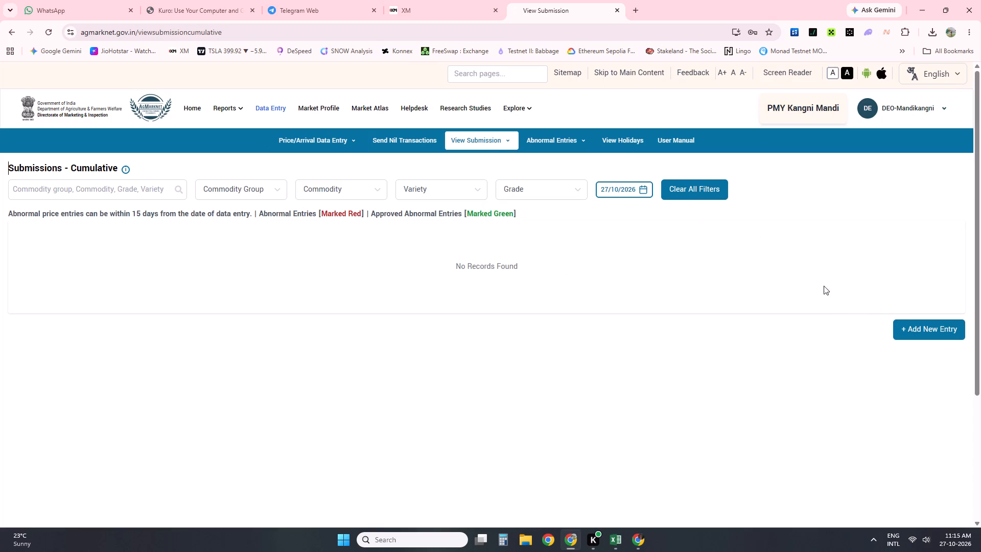
Start a new cumulative entry and set its date to 27/10/2026.
click(917, 331)
click(573, 193)
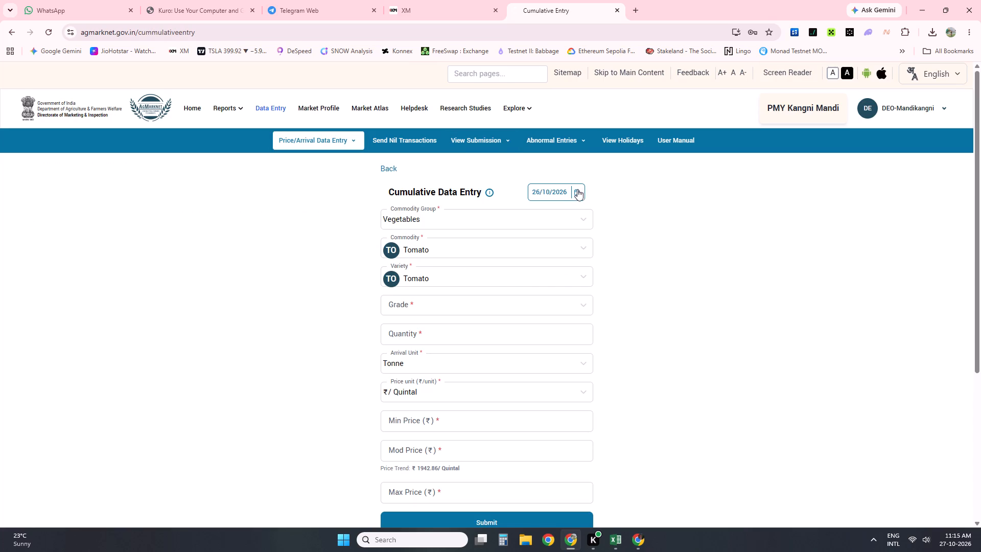
click(579, 190)
click(539, 311)
Set the entry's commodity group to Fruits, commodity to Apple, variety to Apple and grade to Grade A.
click(470, 214)
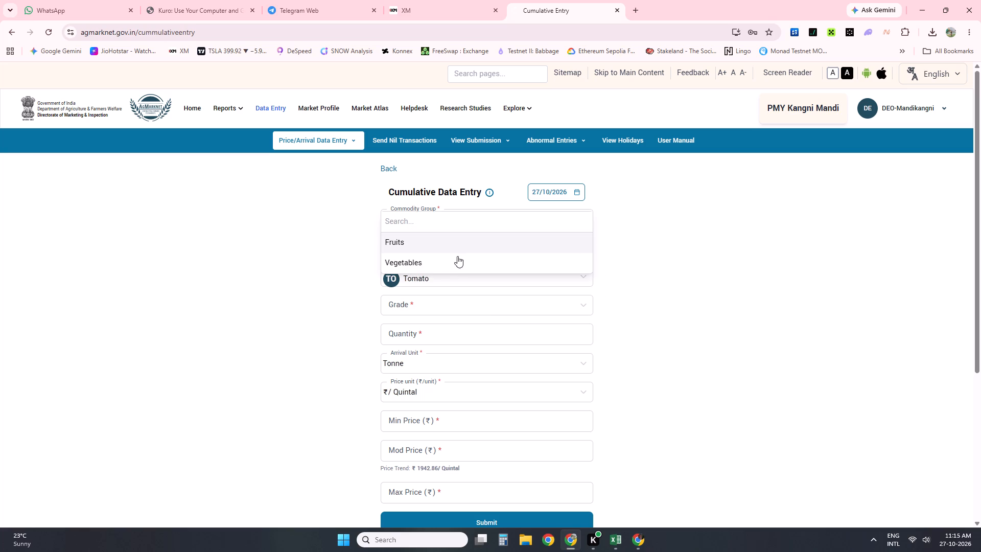
click(450, 244)
click(455, 248)
double_click(454, 275)
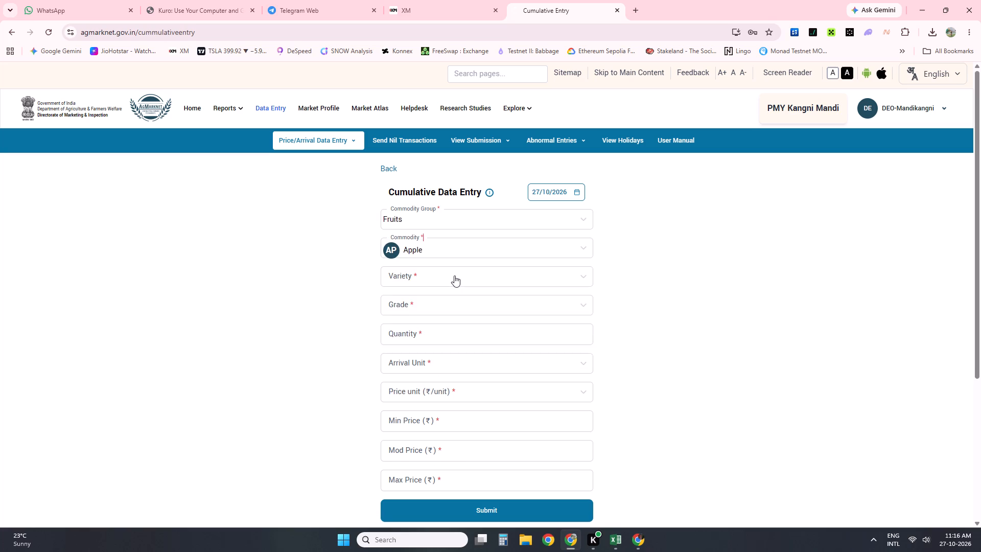
click(451, 320)
click(450, 297)
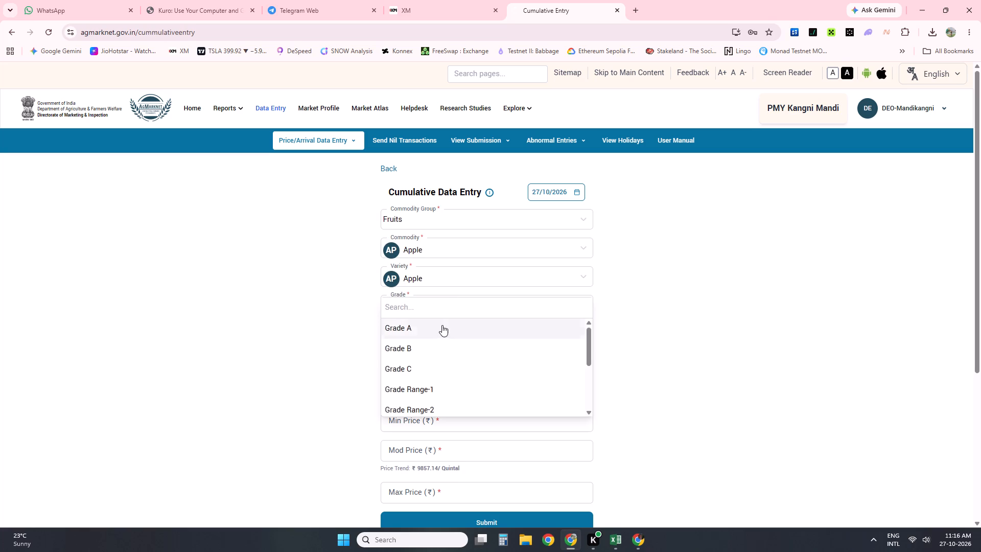
click(442, 328)
click(446, 314)
click(438, 324)
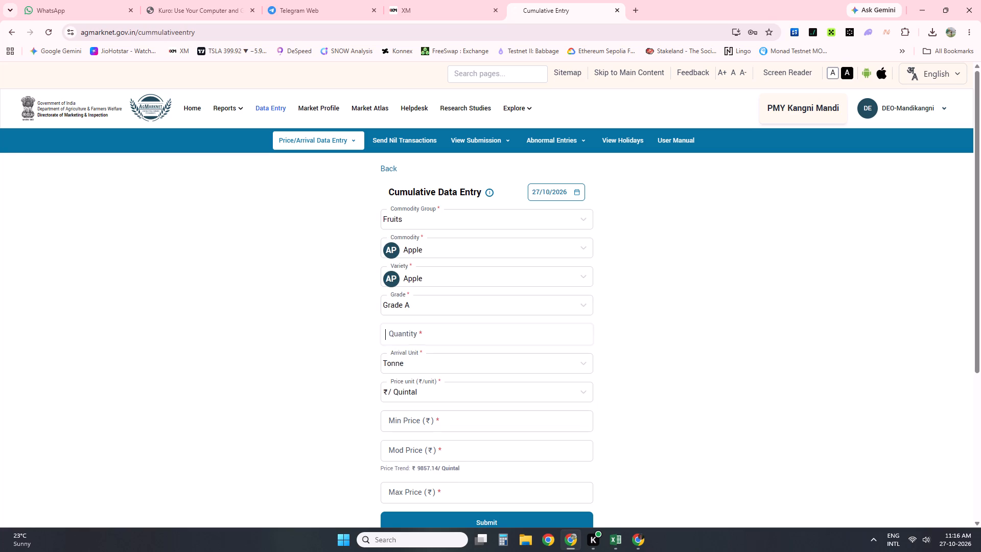
click(430, 331)
Submit the apple entry with quantity 1.4, minimum price ₹3,100, mod price ₹12,000 and maximum price ₹20,000.
text(1.4)
key(Tab)
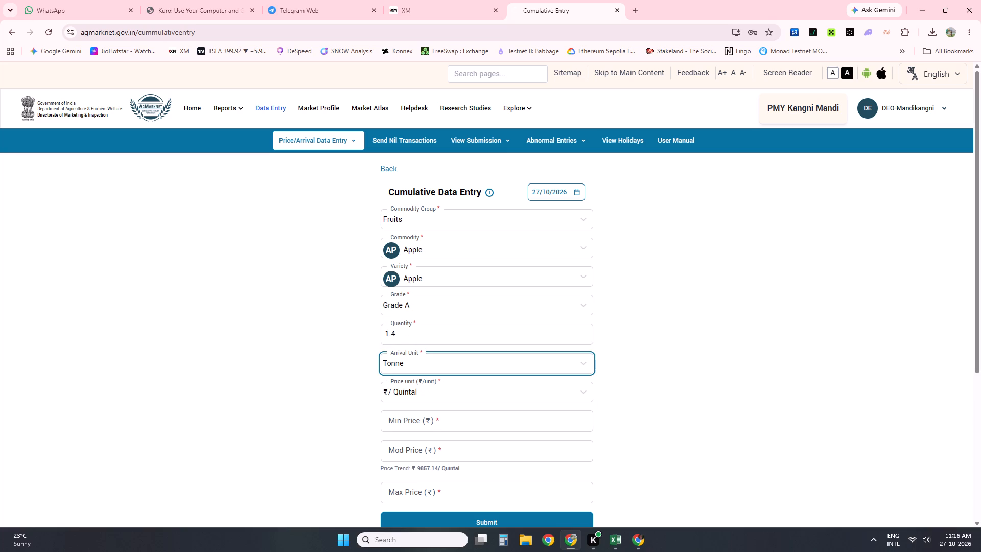
key(Tab)
key(Tab)
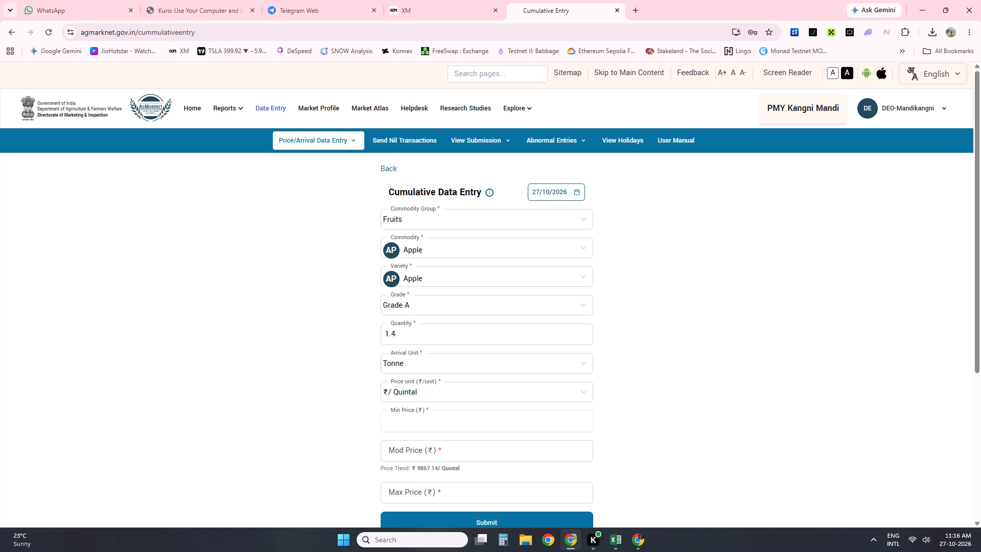
text(3100)
key(Tab)
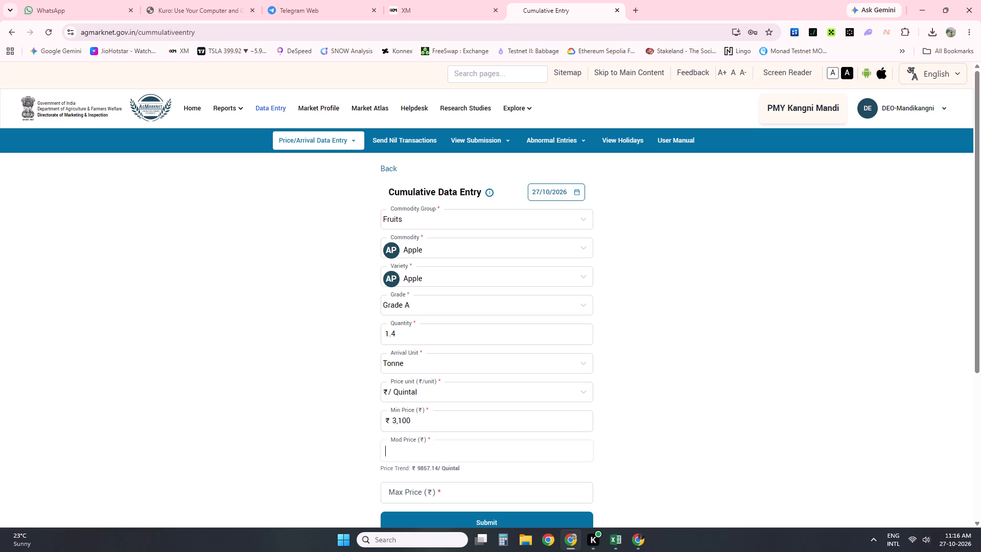
text(12000)
key(Tab)
key(1)
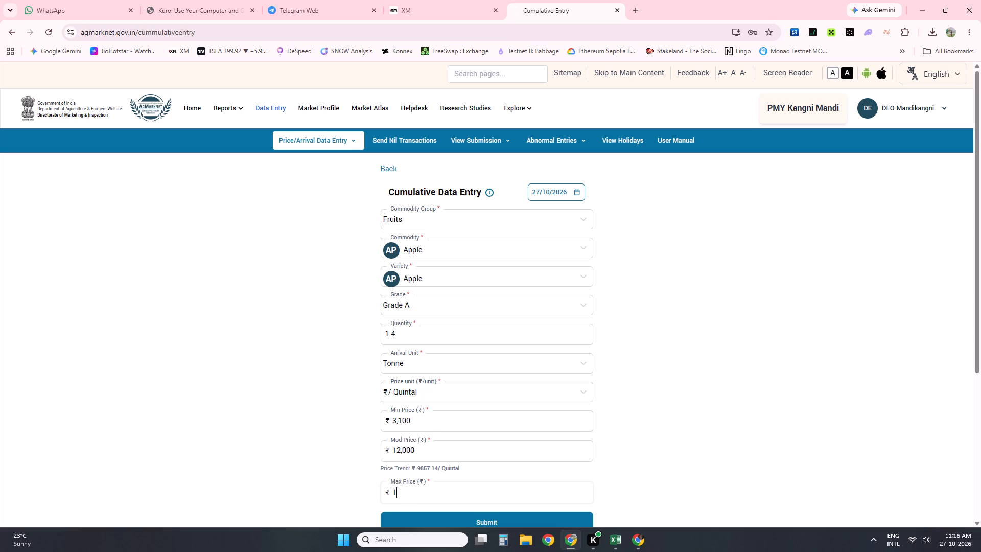
key(BackSpace)
text(20000)
key(Tab)
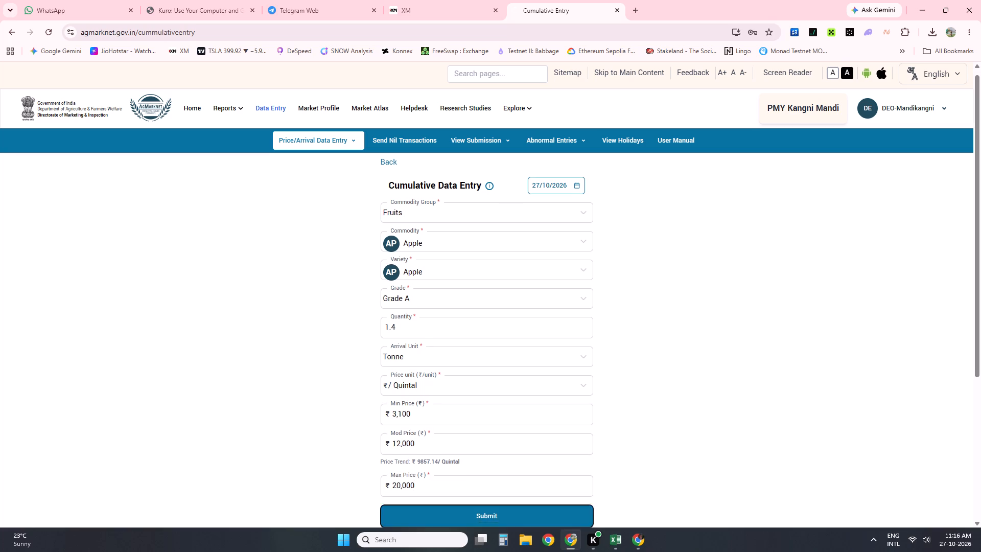
key(Return)
key(Tab)
key(Return)
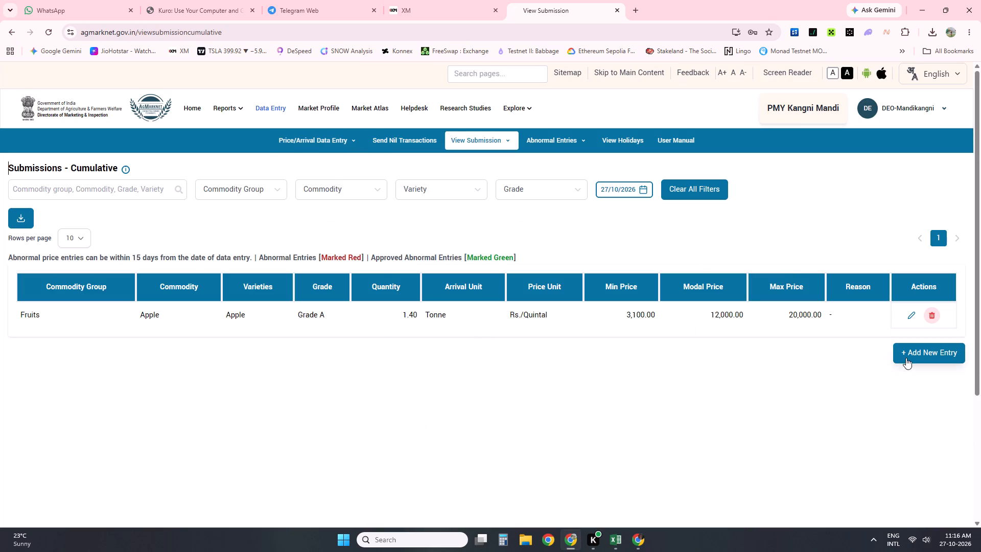
Start a new entry with commodity Banana, variety Banana - Ripe and grade Grade A.
click(906, 358)
click(417, 245)
click(414, 328)
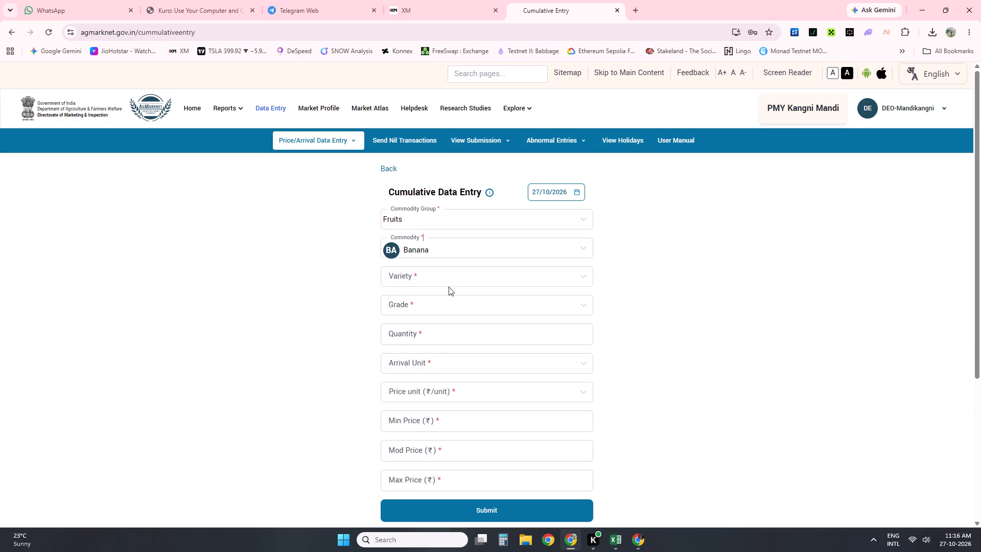
click(453, 269)
double_click(432, 306)
click(424, 326)
Submit the banana entry with quantity 3.6, minimum price ₹3,500, mod price ₹4,000 and maximum price ₹4,500.
click(424, 331)
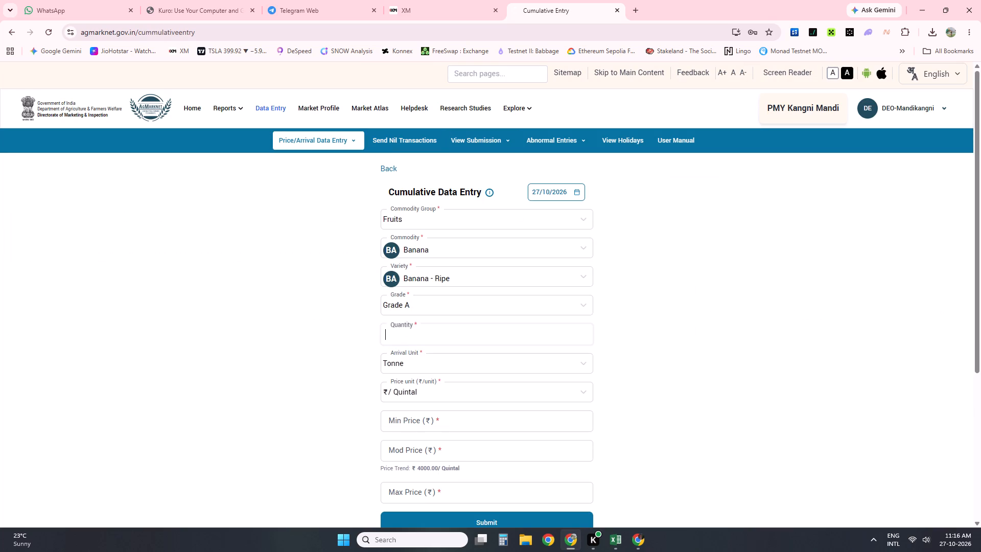
text(3.)
key(6)
key(Tab)
key(Tab)
key(Tab)
text(3500)
key(Tab)
text(4000)
key(Tab)
text(4500)
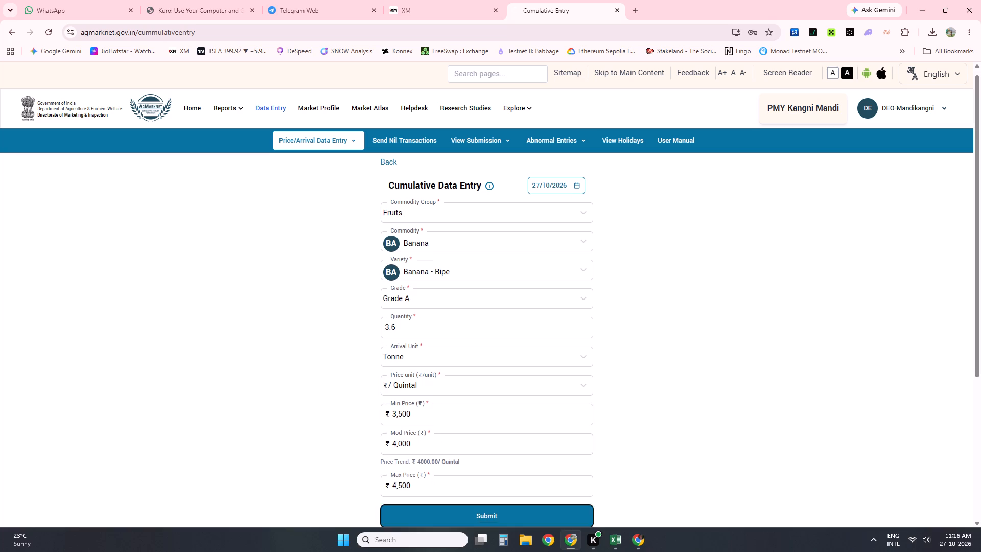
key(Tab)
key(Return)
key(Tab)
key(Return)
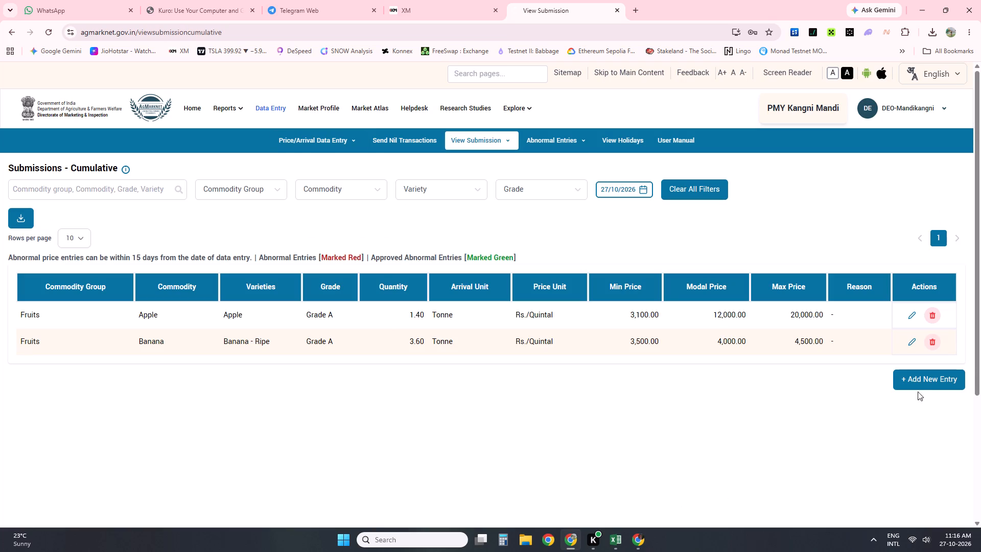
Start a new entry with commodity Guava, variety Guava and grade Grade A.
click(922, 386)
click(450, 256)
scroll(449, 316, down, 2)
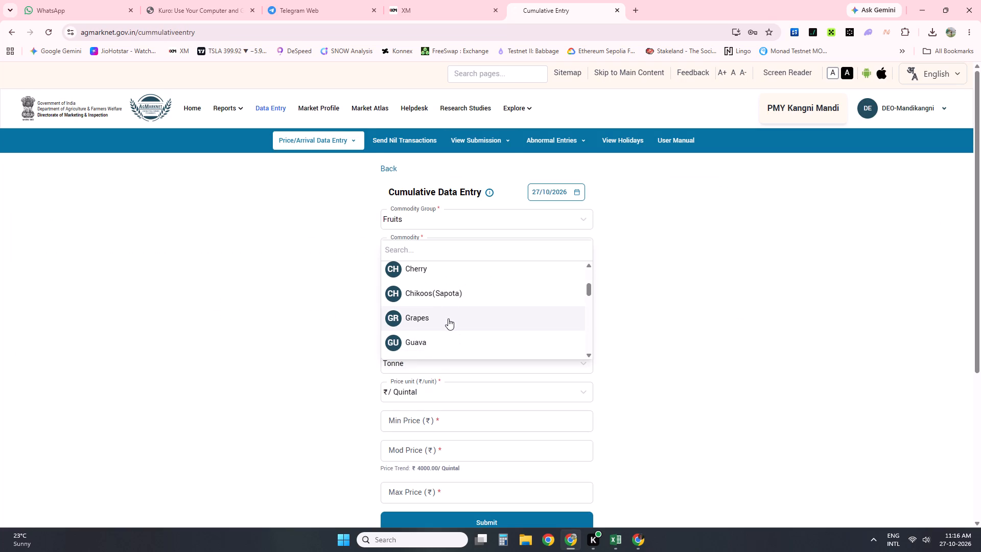
click(446, 335)
click(447, 275)
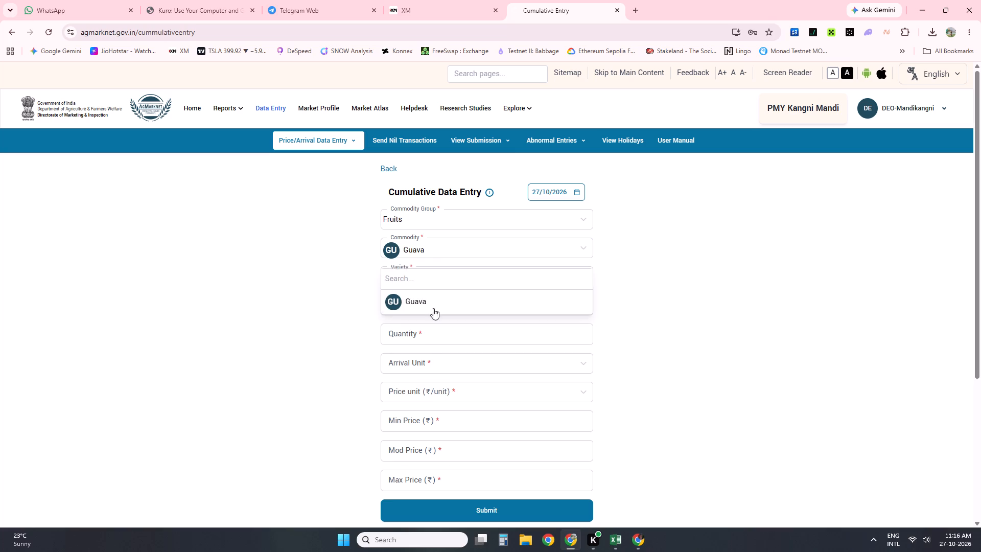
click(432, 306)
click(426, 309)
click(419, 324)
Submit the guava entry with quantity 0.6, minimum price ₹2,500, mod price ₹5,000 and maximum price ₹7,000.
click(421, 335)
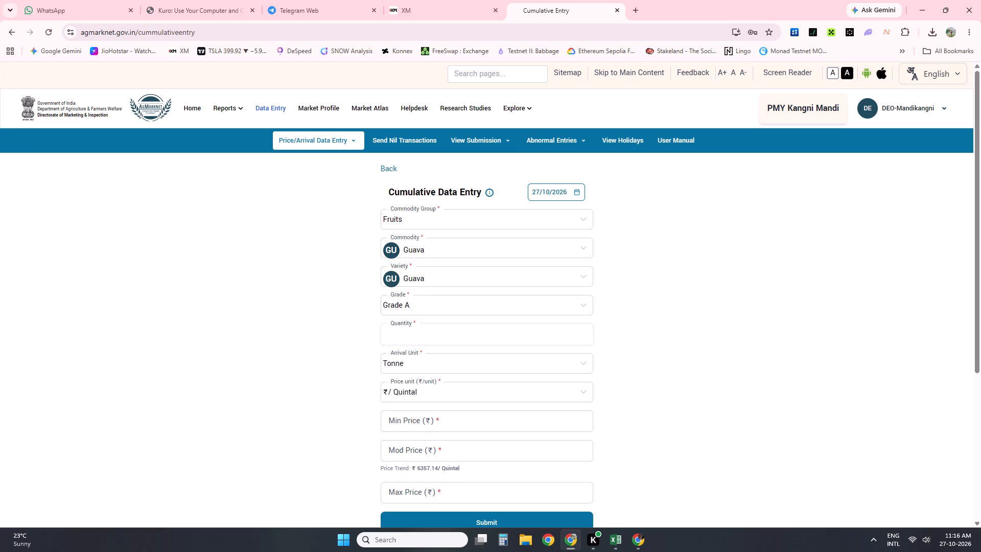
text(0.)
key(6)
key(Tab)
key(Tab)
key(Tab)
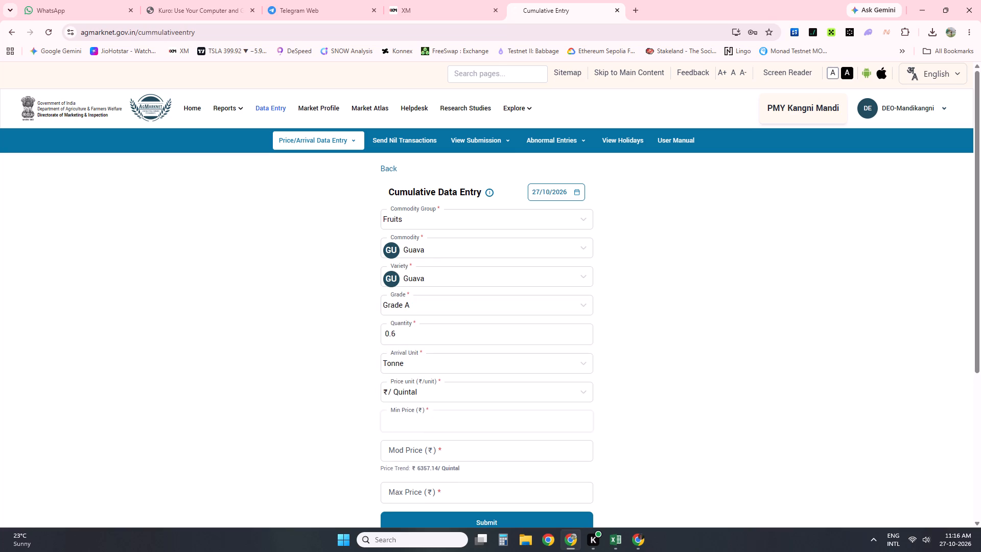
text(2500)
key(Tab)
text(5000)
key(Tab)
text(7000)
key(Tab)
key(Return)
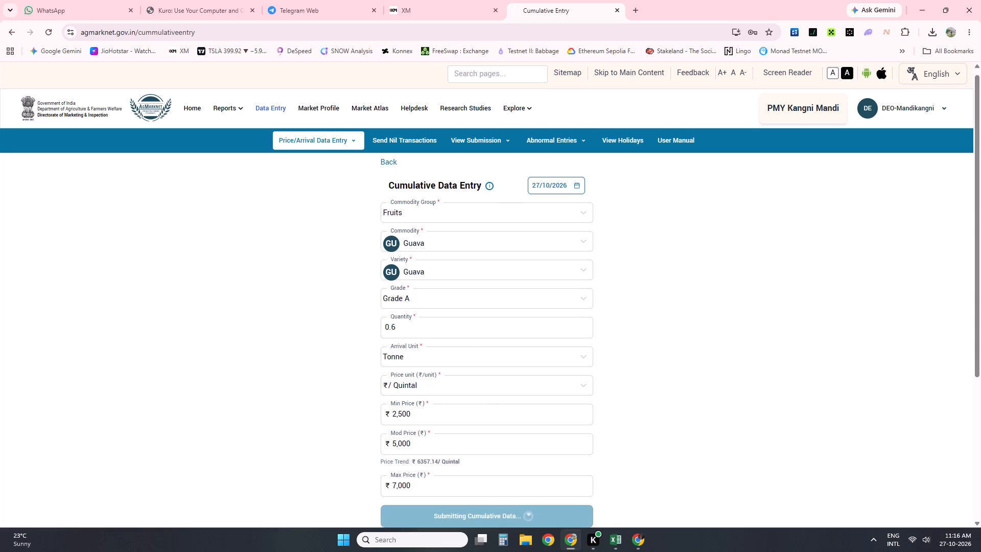
key(Tab)
key(Return)
Start a new entry with commodity Papaya, variety Other and grade Grade A.
click(920, 406)
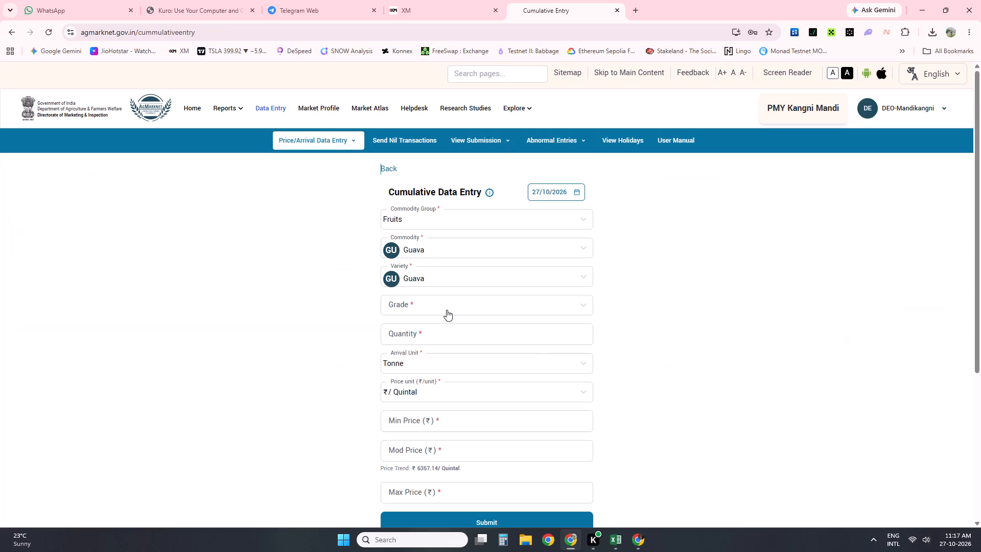
click(433, 254)
scroll(438, 313, down, 4)
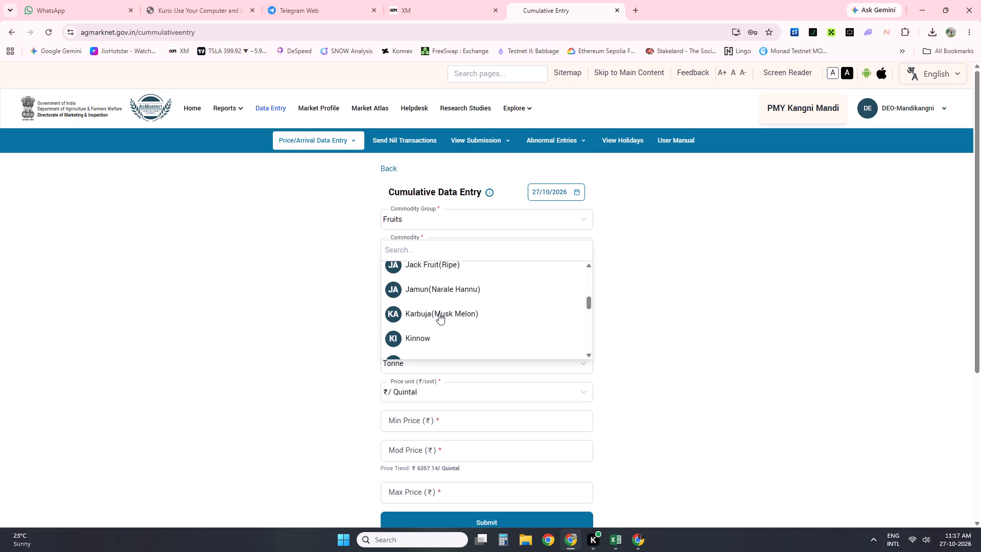
scroll(439, 313, down, 4)
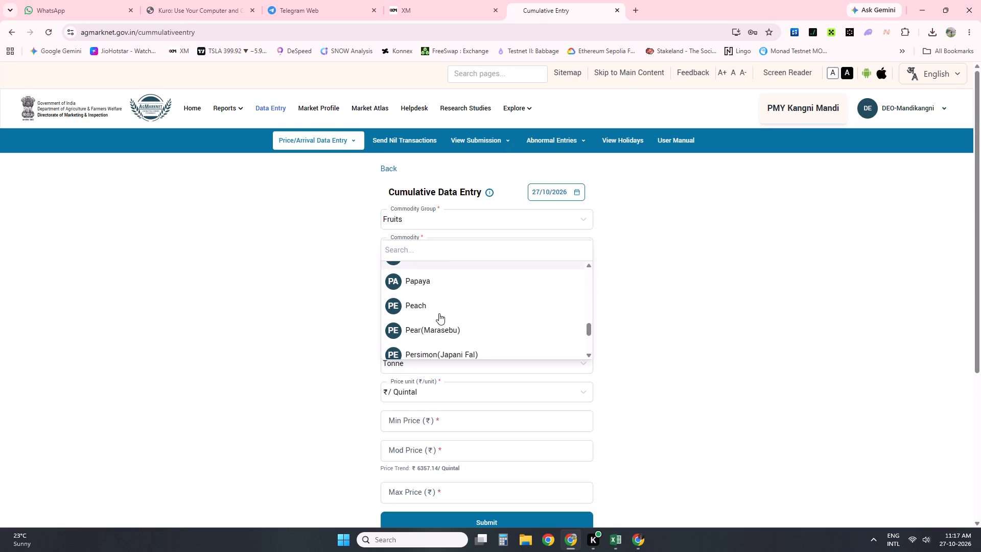
click(451, 285)
click(452, 282)
click(443, 296)
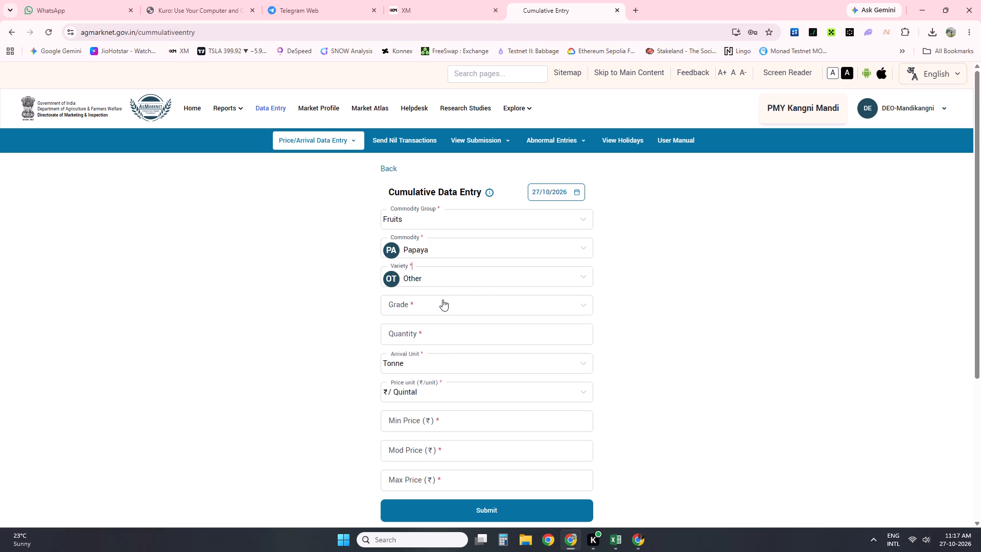
click(440, 303)
click(434, 321)
Submit the papaya entry with quantity 0.4, minimum price ₹4,500, mod price ₹5,000 and maximum price ₹6,000.
click(434, 330)
text(0.4)
key(Tab)
key(Tab)
key(Tab)
text(4500)
key(Tab)
text(5000)
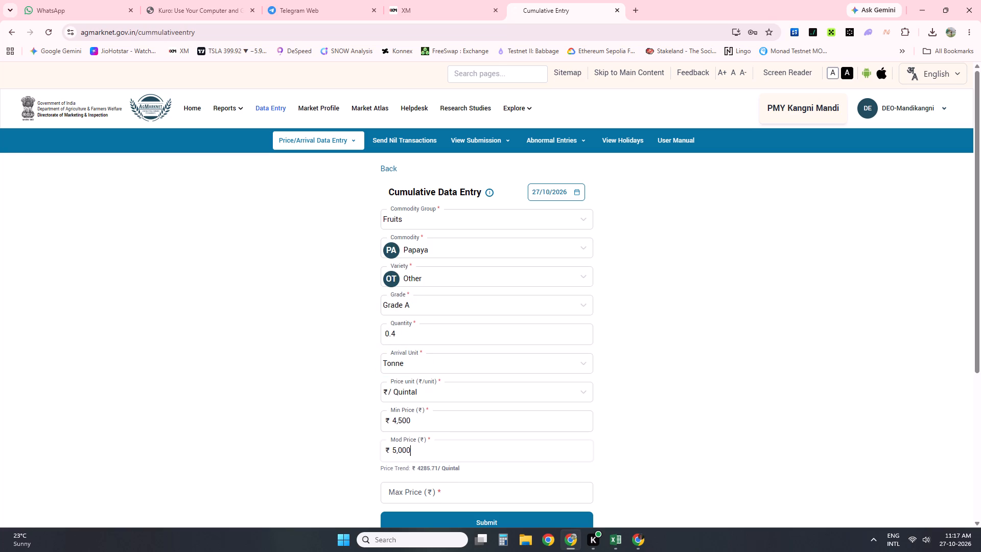
key(Tab)
text(6000)
key(Tab)
key(Return)
key(Tab)
key(Return)
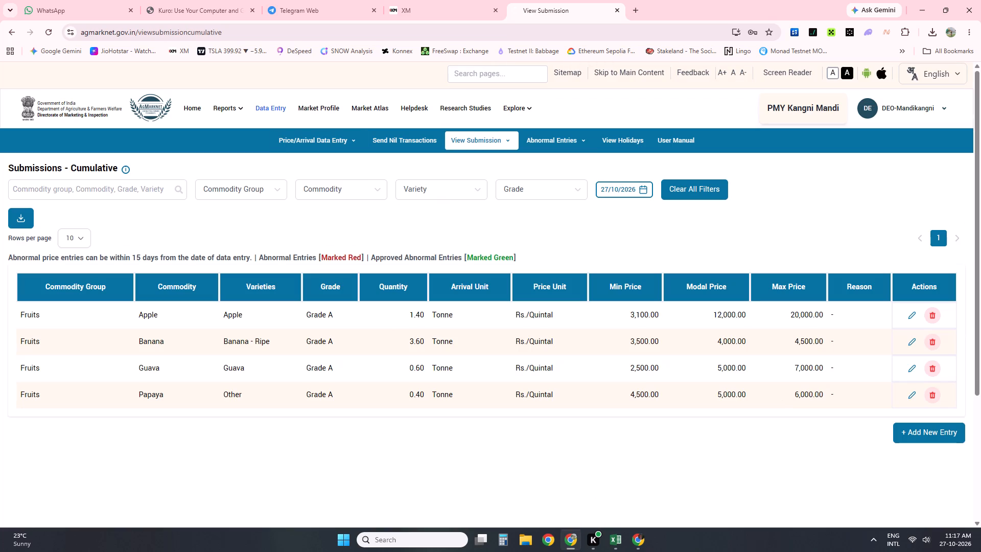
Start a new entry with commodity Persimon(Japani Fal), variety Persimon(Japani Fal) and grade Grade A.
click(908, 426)
click(481, 257)
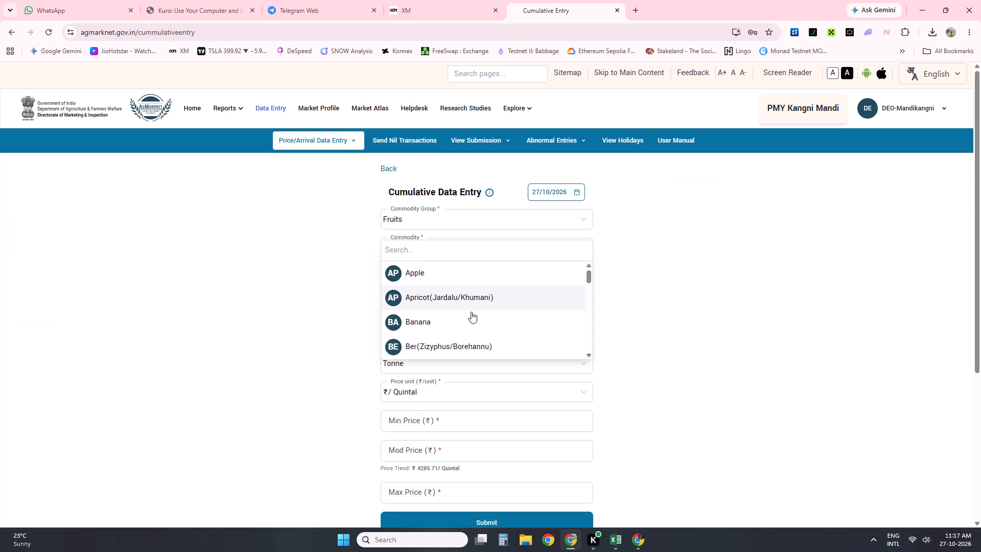
scroll(470, 320, down, 7)
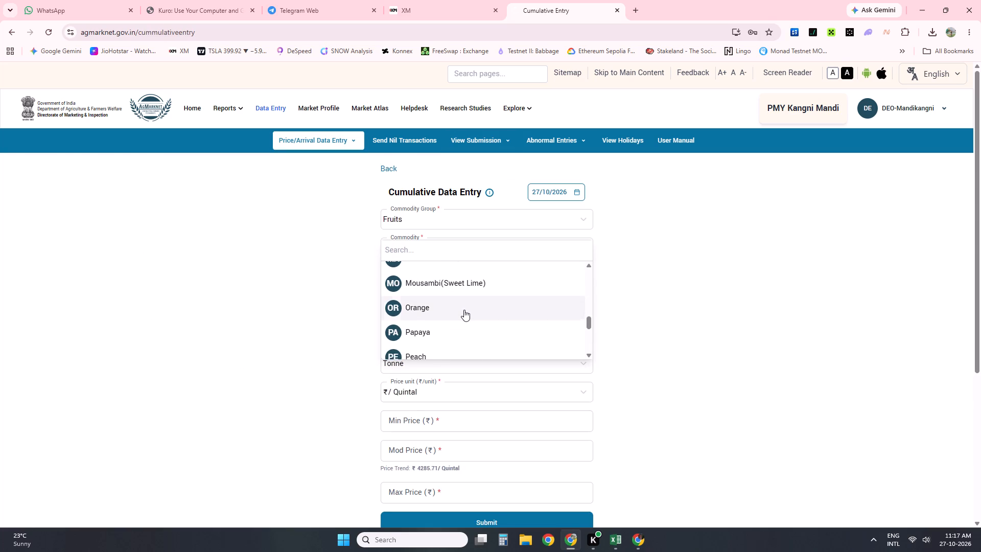
scroll(464, 310, down, 1)
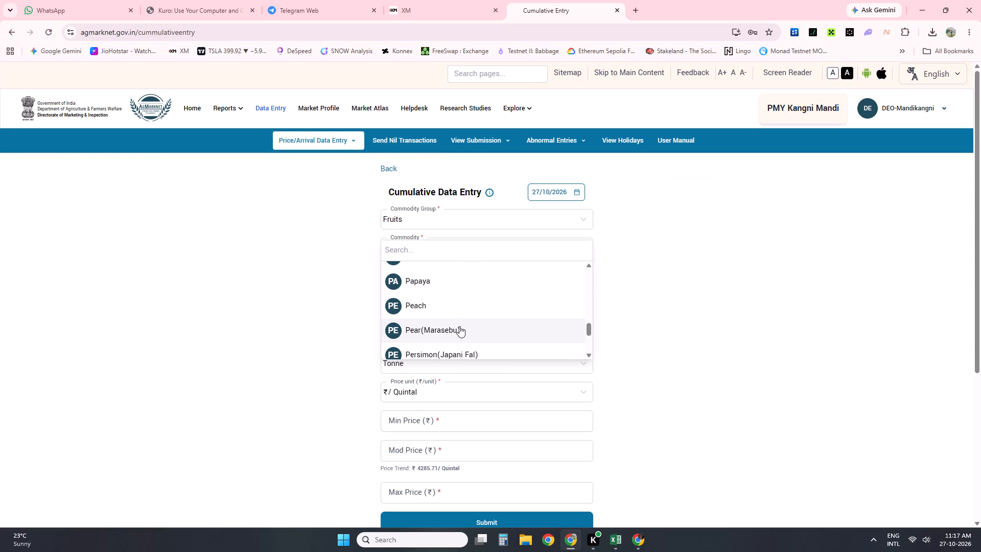
scroll(459, 326, down, 1)
click(465, 308)
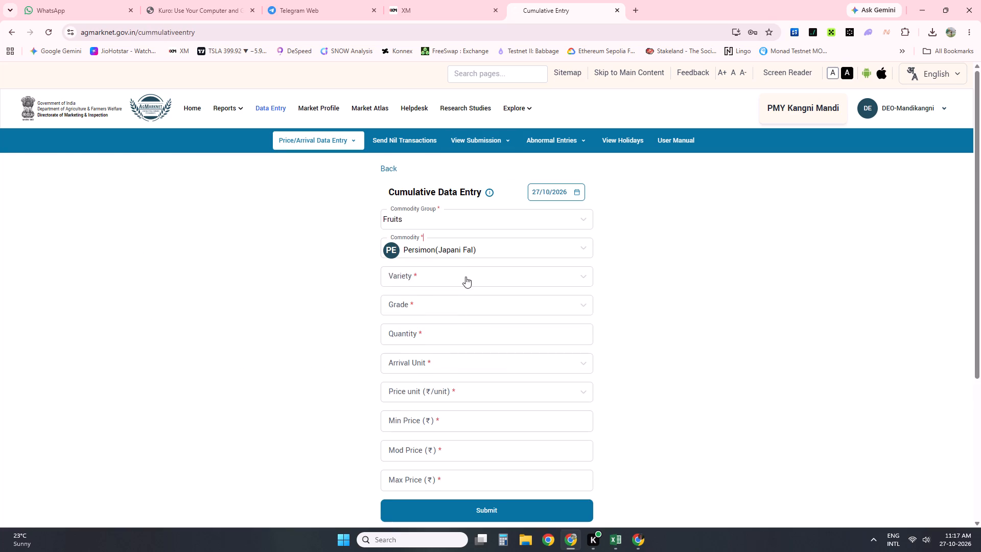
click(465, 277)
click(449, 315)
click(448, 270)
double_click(446, 304)
double_click(447, 328)
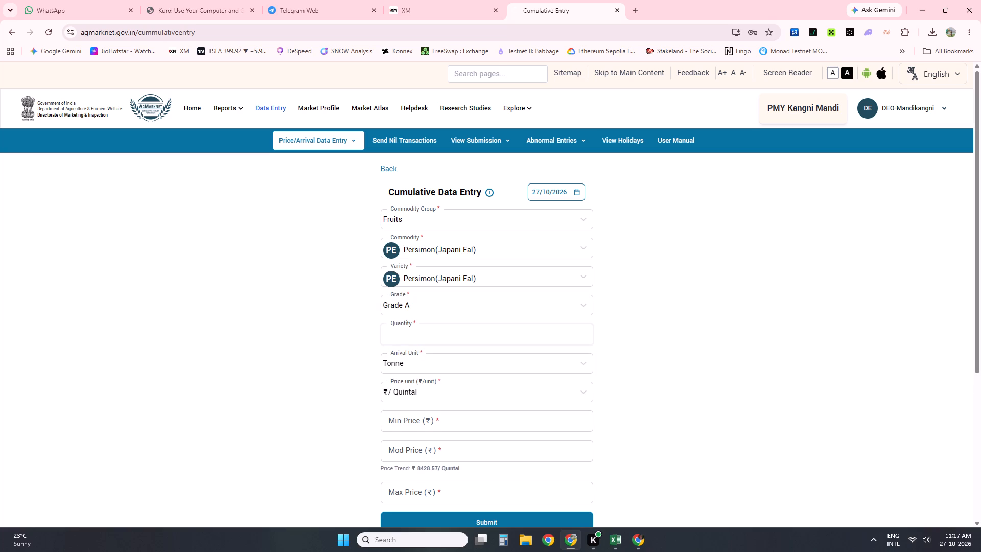
Submit the persimmon entry with quantity 1.1, minimum price ₹7,000, mod price ₹10,000 and maximum price ₹13,000.
text(1.)
key(1)
key(Tab)
key(Tab)
key(Tab)
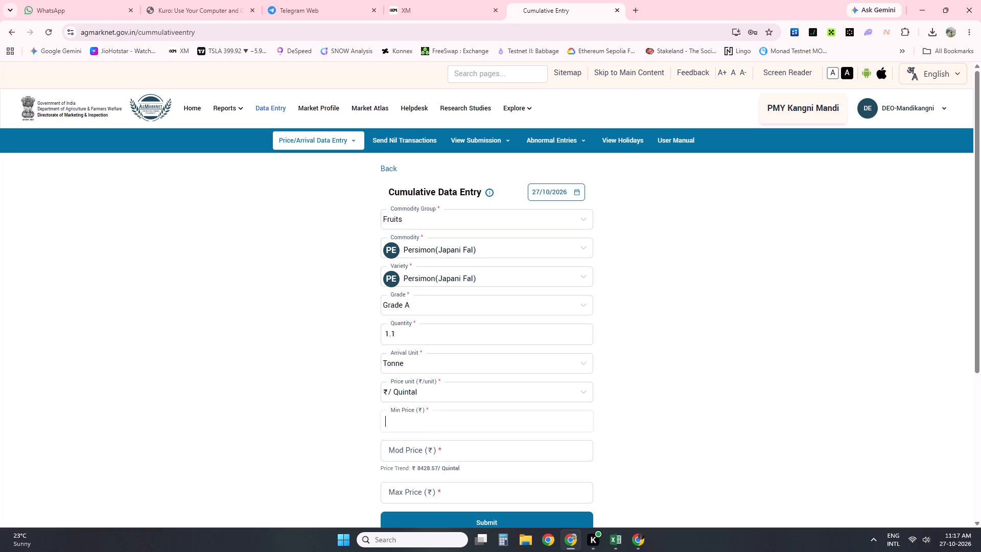
text(7000)
key(Tab)
text(10000)
key(Tab)
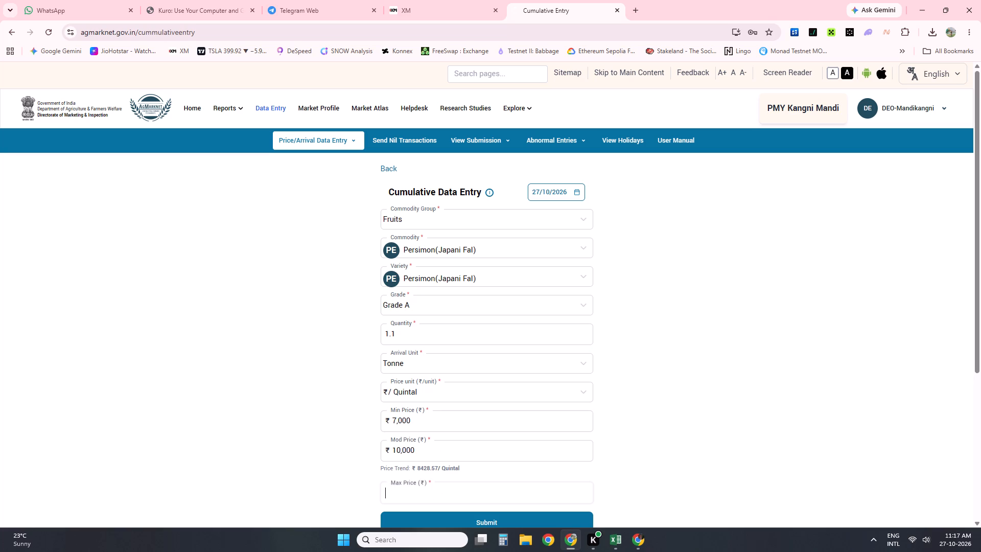
text(13000)
key(Tab)
key(Return)
key(Tab)
key(Return)
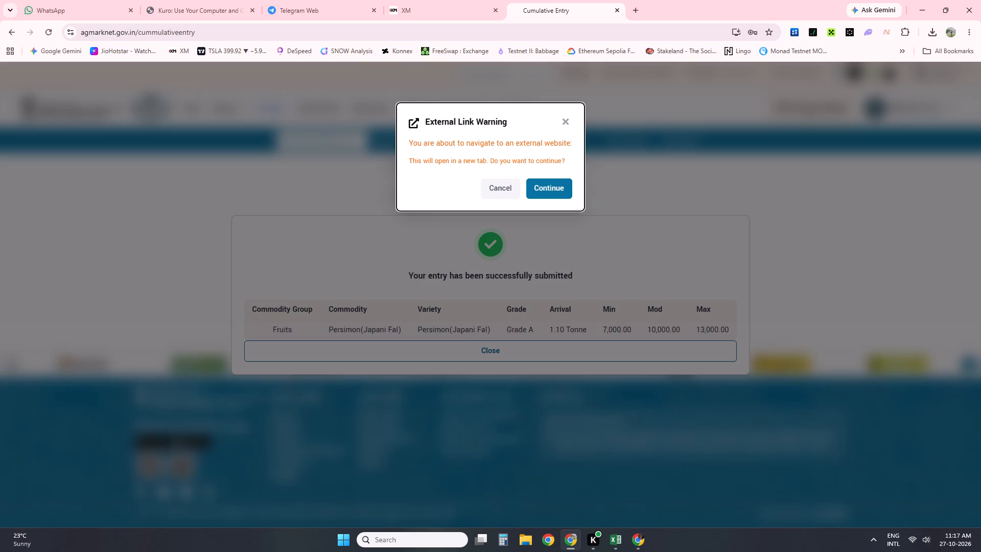
click(509, 189)
click(485, 328)
click(490, 366)
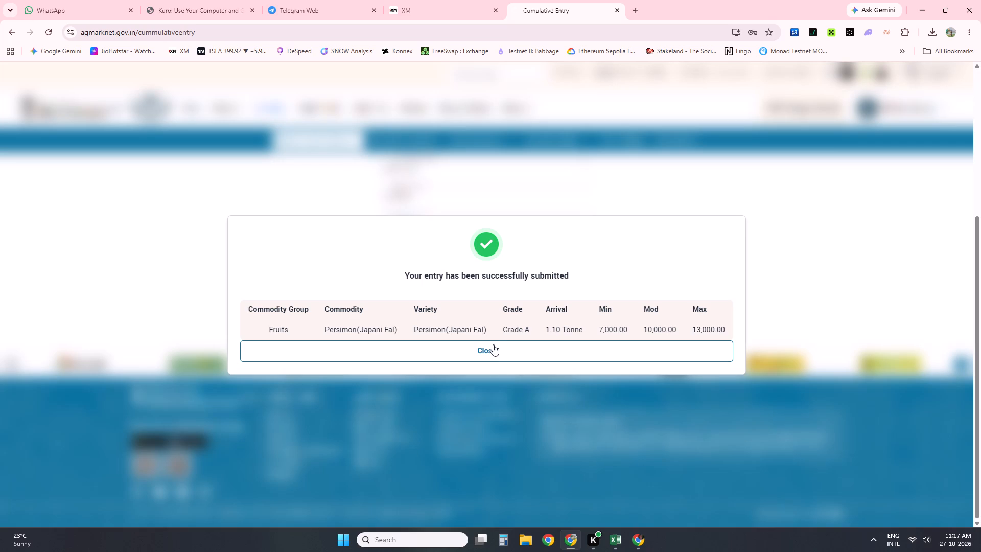
click(494, 340)
Start a new entry with commodity Pomegranate, variety Pomogranate and grade Grade A.
click(911, 461)
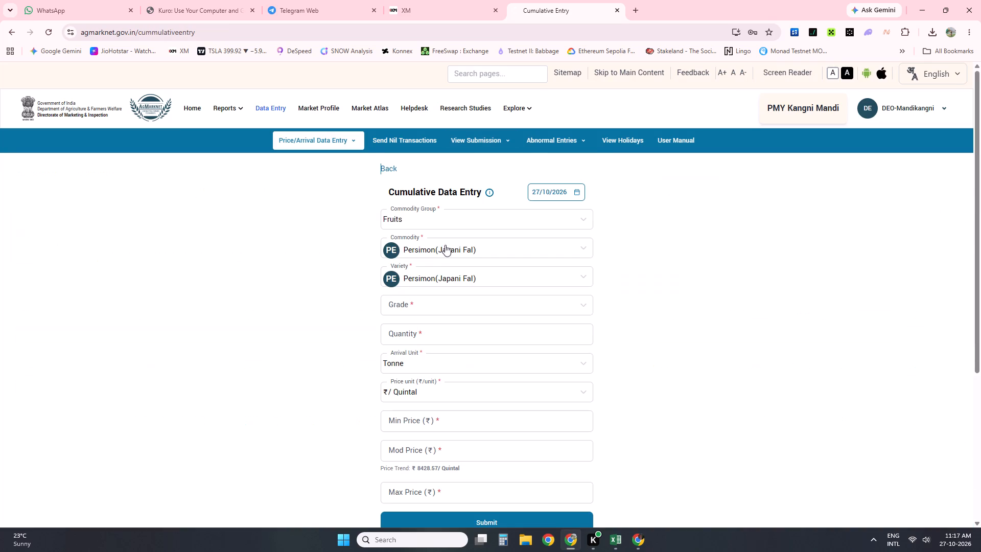
click(445, 240)
scroll(442, 250, down, 3)
scroll(458, 273, up, 3)
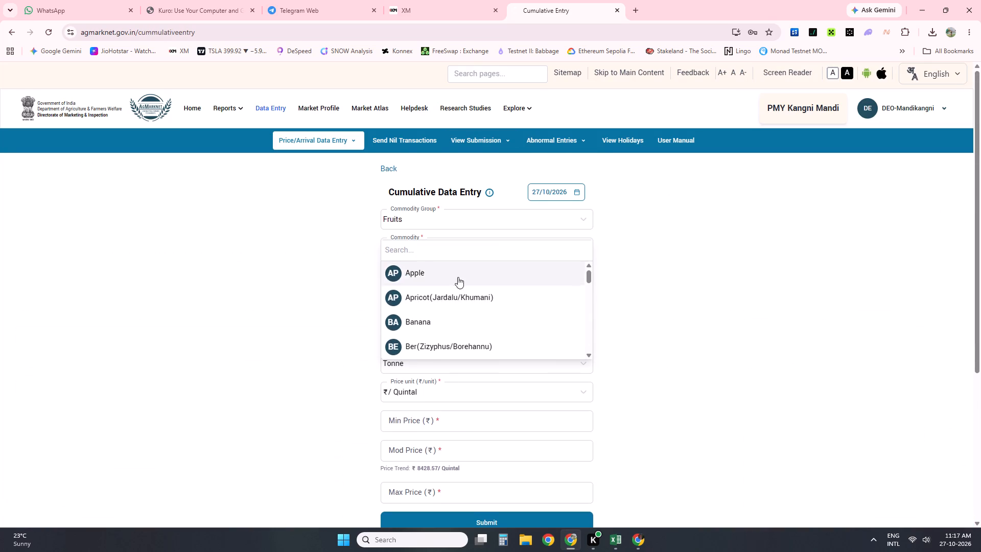
scroll(458, 279, down, 9)
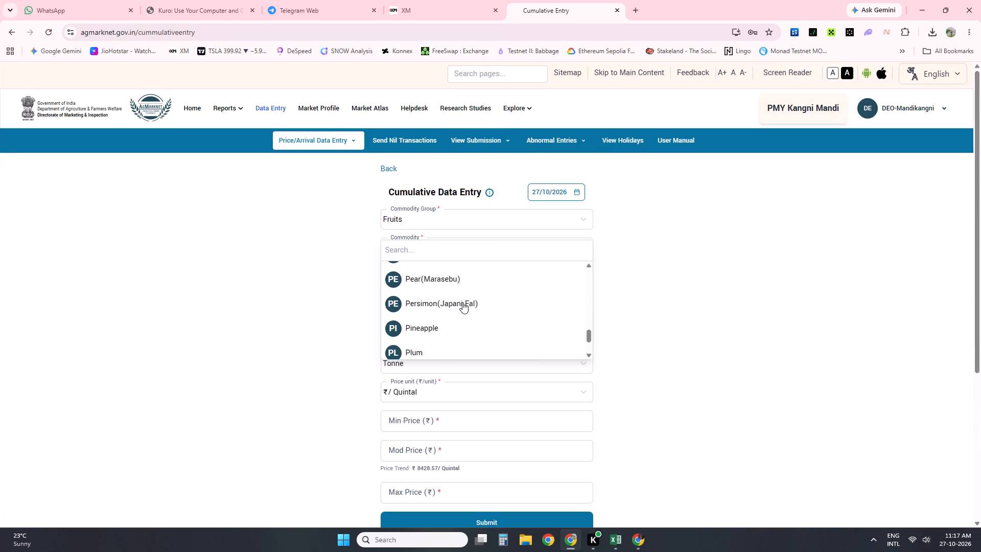
scroll(462, 302, down, 2)
scroll(462, 302, up, 1)
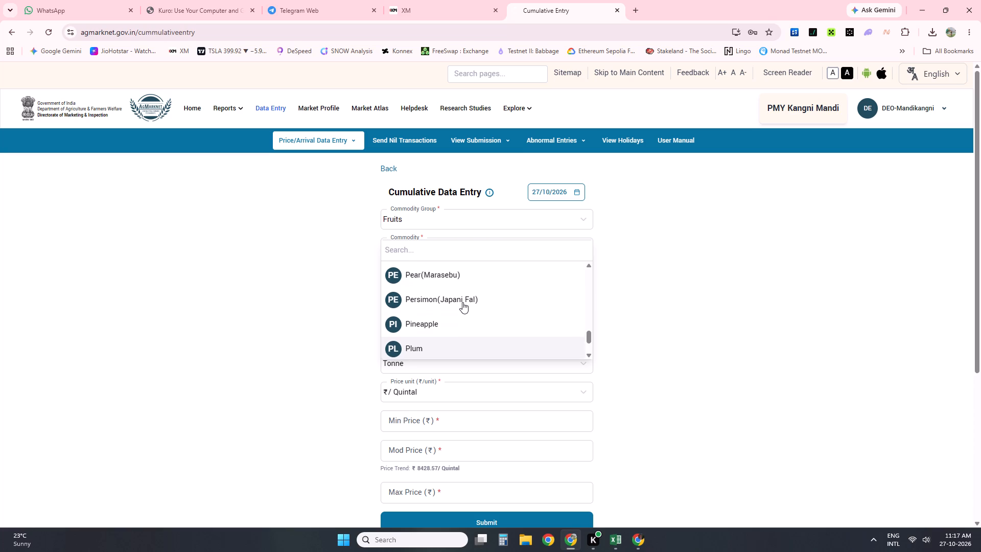
scroll(462, 302, down, 2)
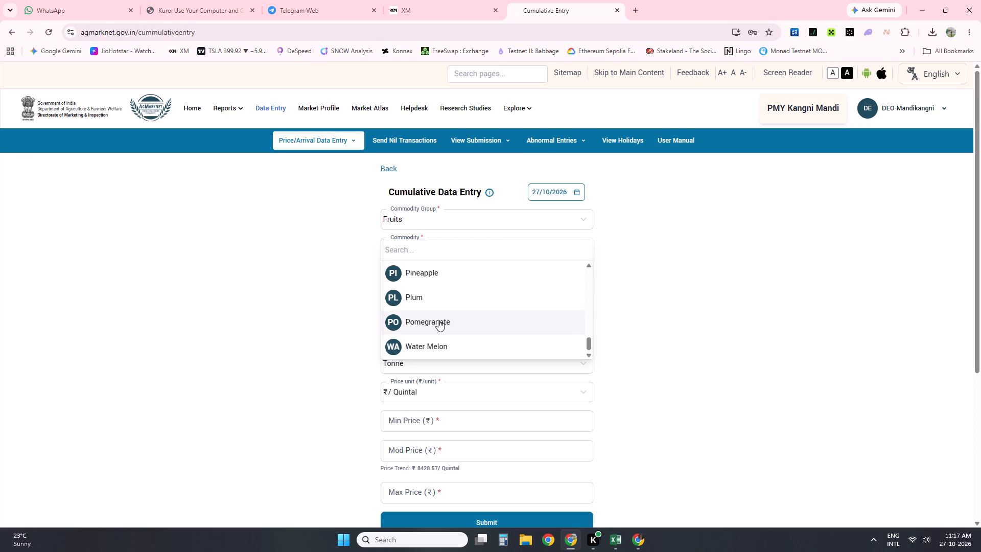
click(438, 320)
click(446, 278)
double_click(430, 303)
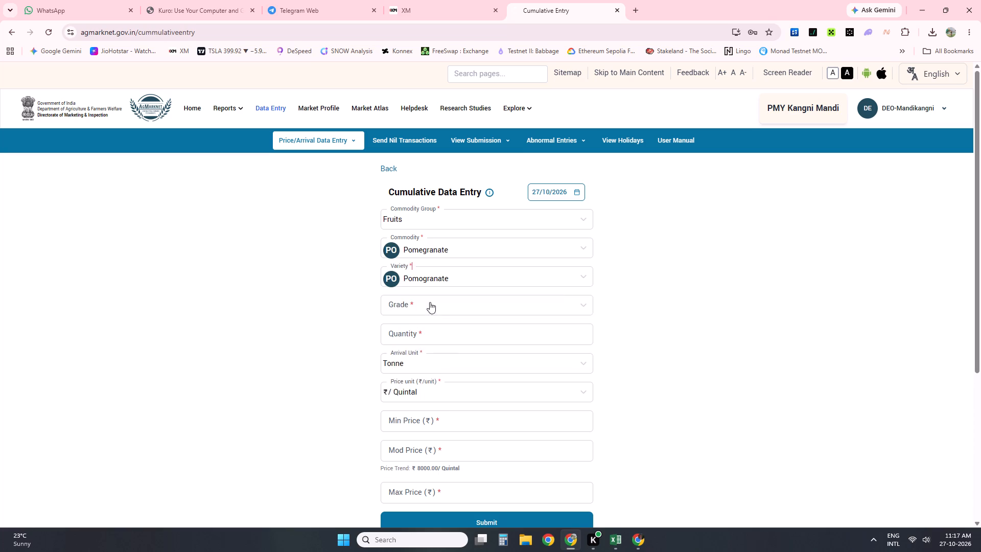
click(429, 321)
Submit the pomegranate entry with quantity 0.4, minimum price ₹7,000, mod price ₹12,000 and maximum price ₹20,000.
click(430, 328)
text(0.)
key(8)
key(Tab)
key(Tab)
key(Tab)
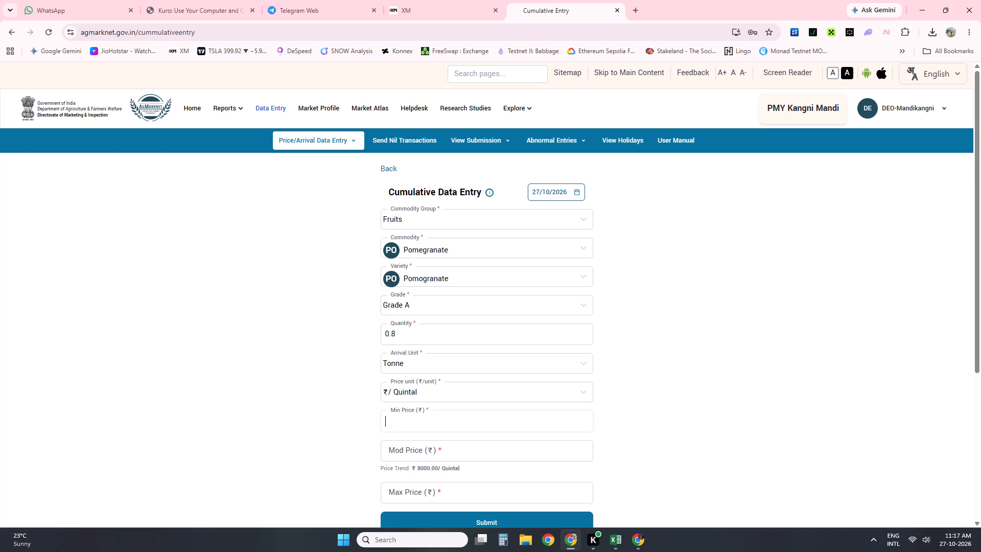
click(438, 337)
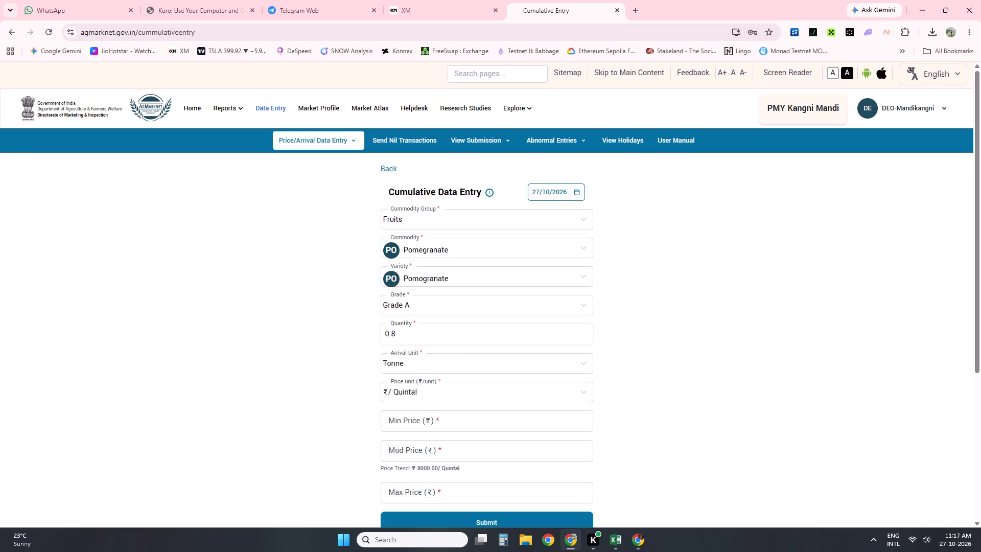
key(BackSpace)
key(4)
click(438, 417)
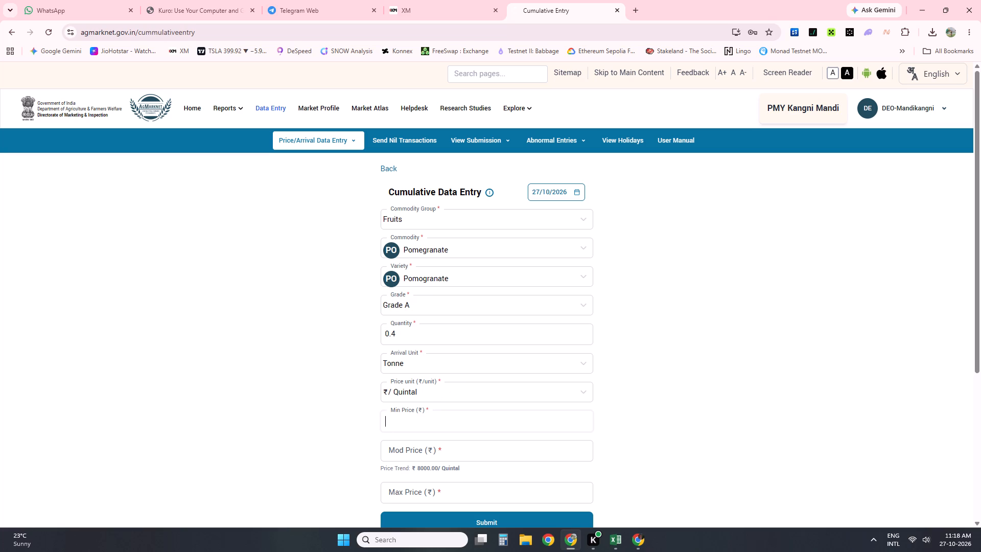
text(7000)
key(Tab)
text(12000)
key(Tab)
text(20000)
key(Tab)
key(Return)
key(Tab)
key(Return)
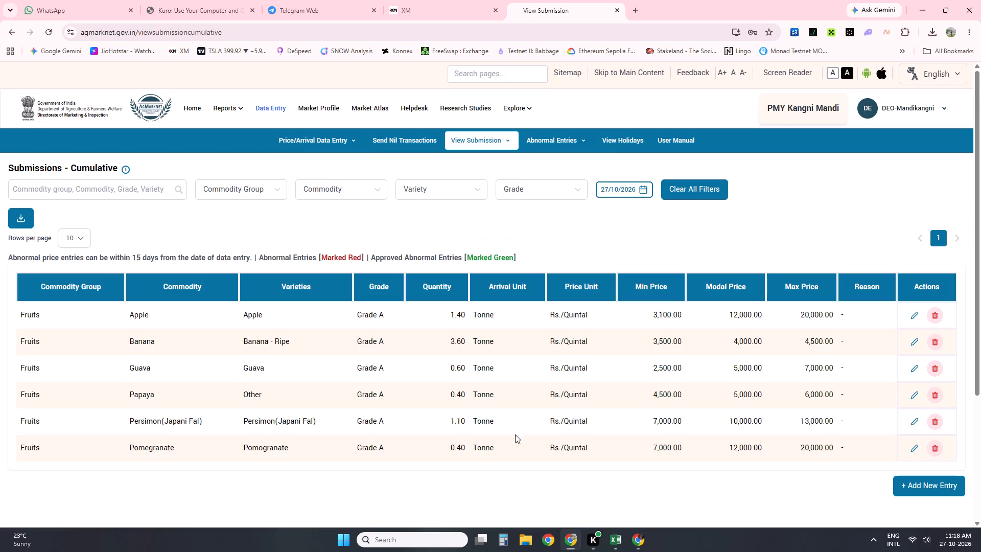
Start a new entry in commodity group Vegetables with commodity Beetroot, variety Beetroot and grade FAQ.
click(918, 487)
click(449, 244)
scroll(463, 303, down, 13)
click(357, 281)
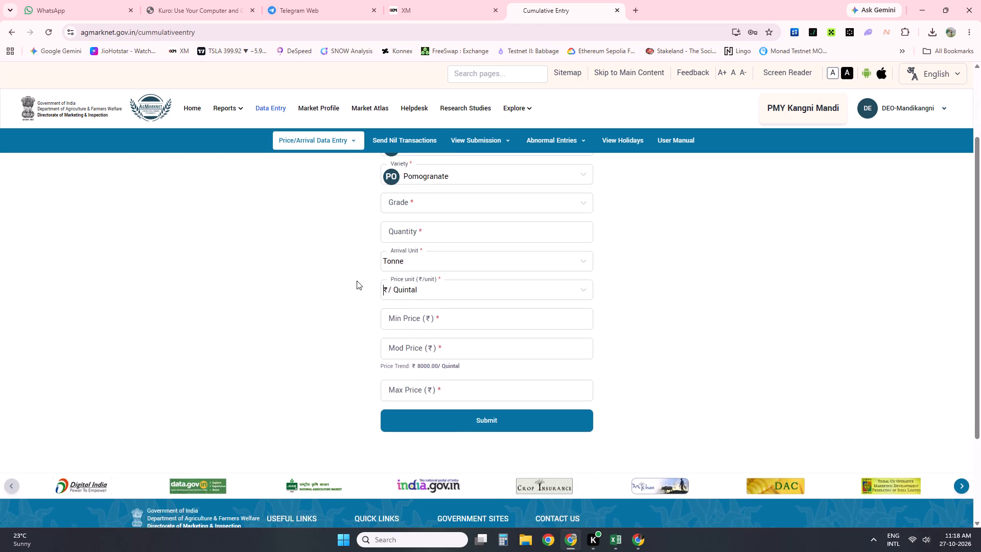
scroll(425, 239, up, 3)
click(441, 224)
click(438, 260)
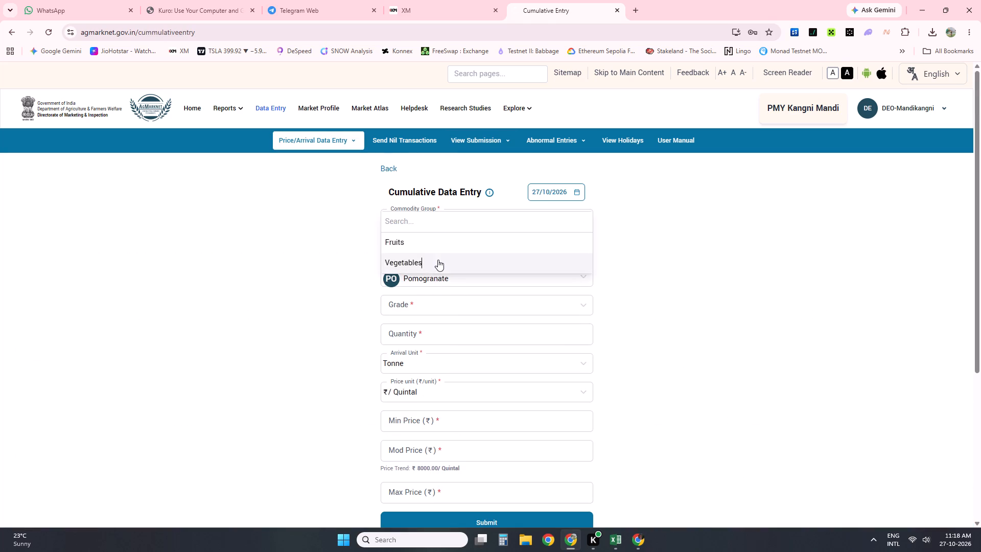
click(436, 245)
click(430, 272)
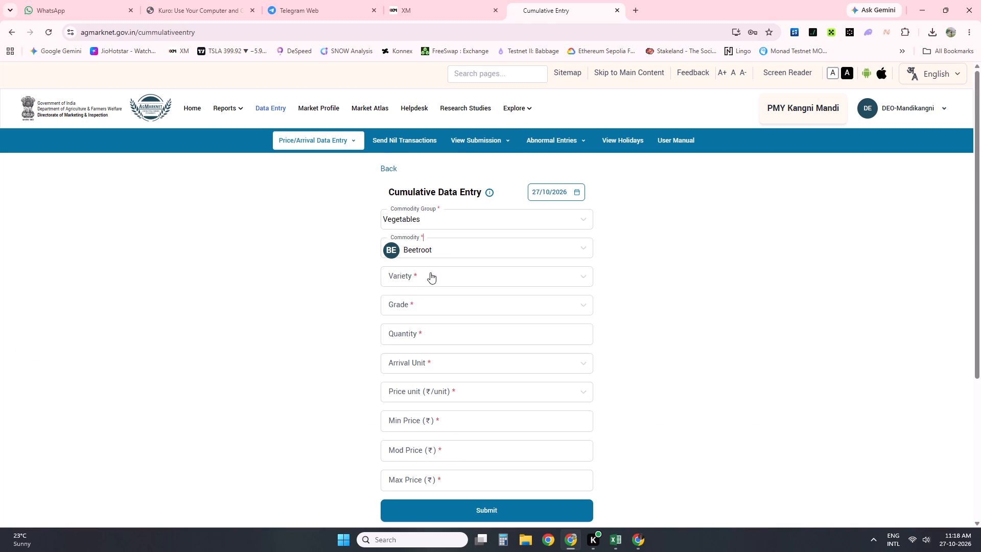
click(430, 272)
click(428, 298)
click(427, 303)
double_click(422, 330)
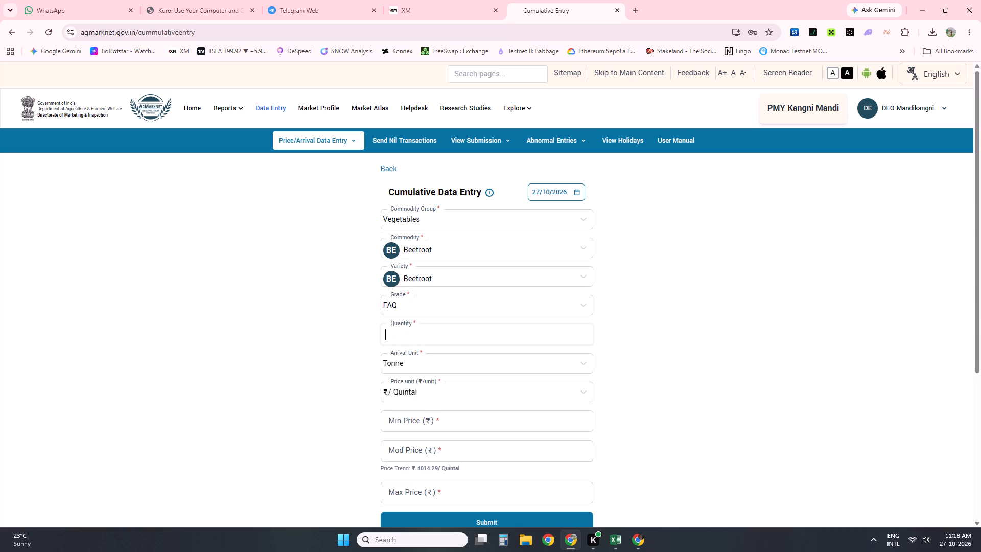
Submit the beetroot entry with quantity 0.3, minimum price ₹2,500, mod price ₹2,800 and maximum price ₹3,000.
text(0.3)
key(Tab)
key(Tab)
key(Tab)
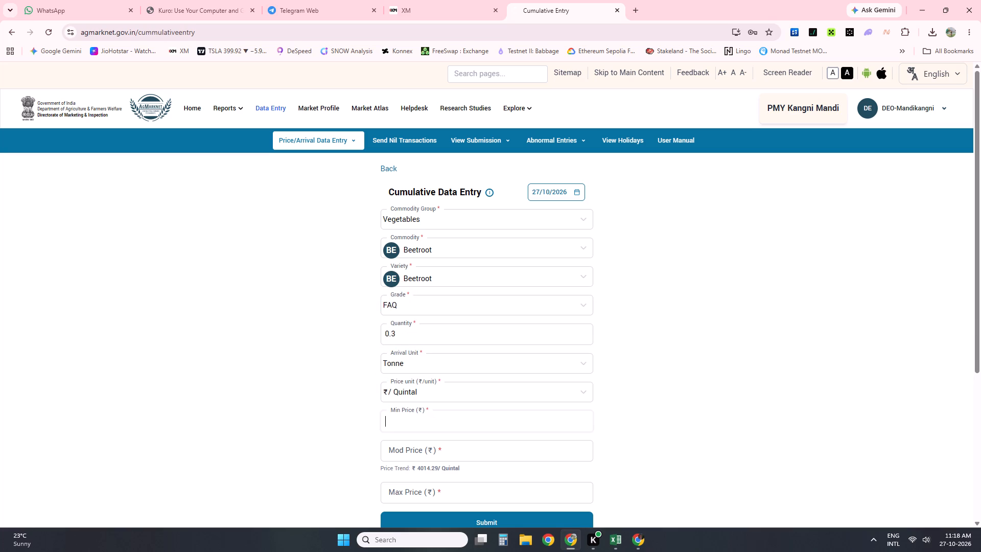
text(2500)
key(Tab)
text(2800)
key(Tab)
text(3000)
key(Tab)
key(Return)
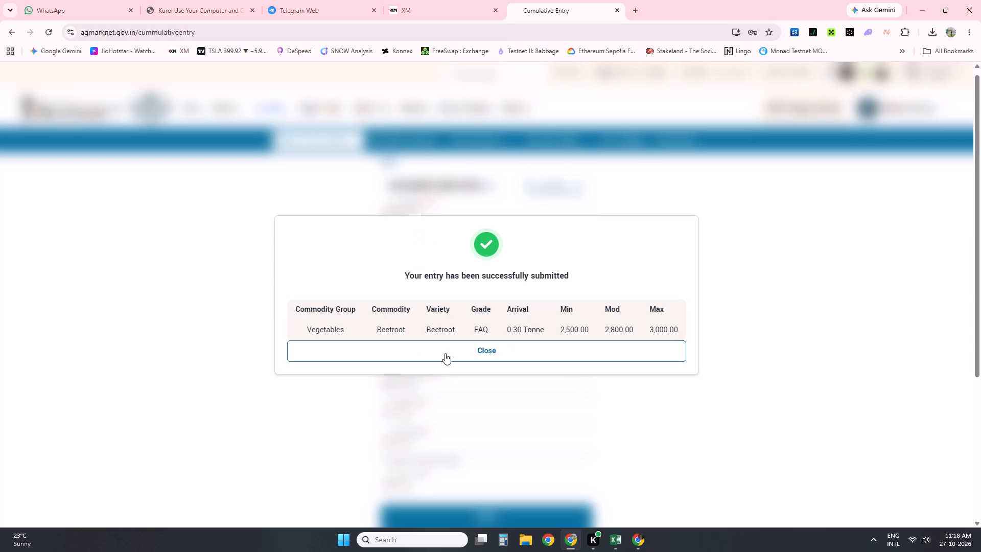
click(460, 351)
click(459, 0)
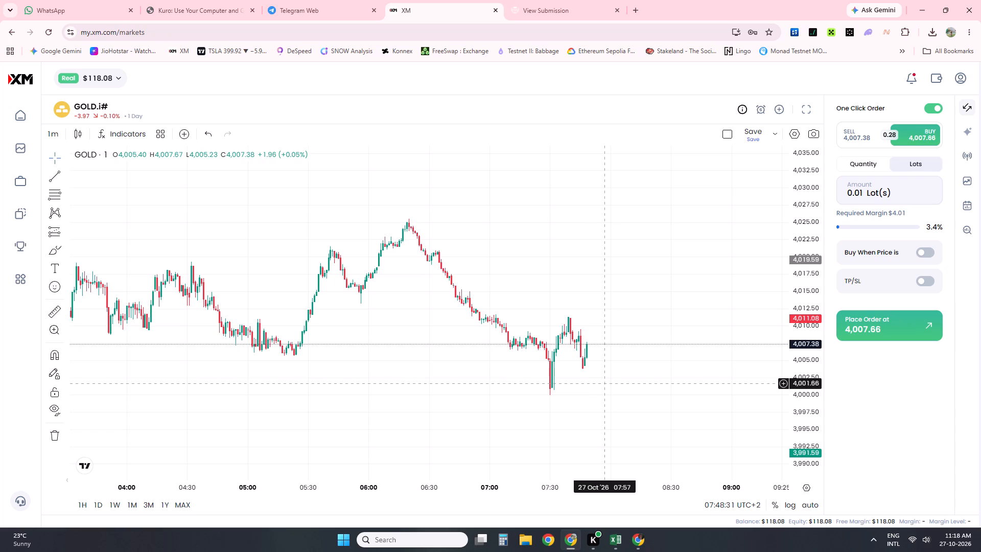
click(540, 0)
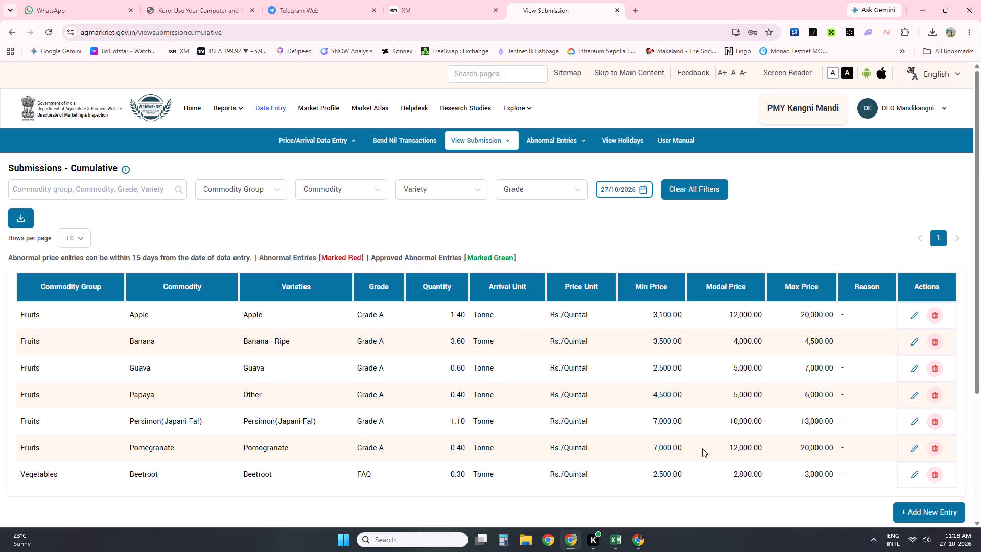
Start a new entry with commodity Bhindi(Ladies Finger), variety Bhindi and grade FAQ.
click(917, 517)
click(456, 246)
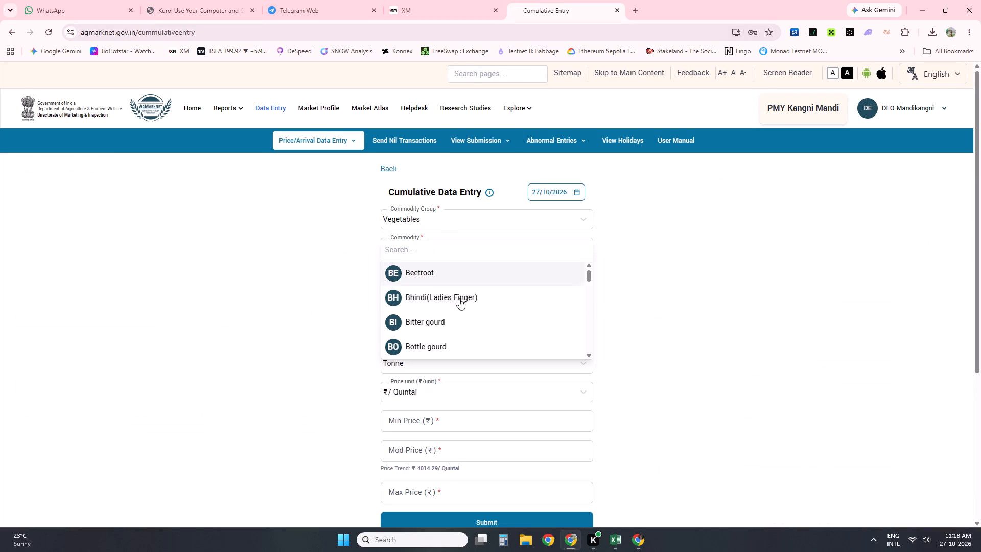
click(442, 300)
click(447, 272)
double_click(445, 304)
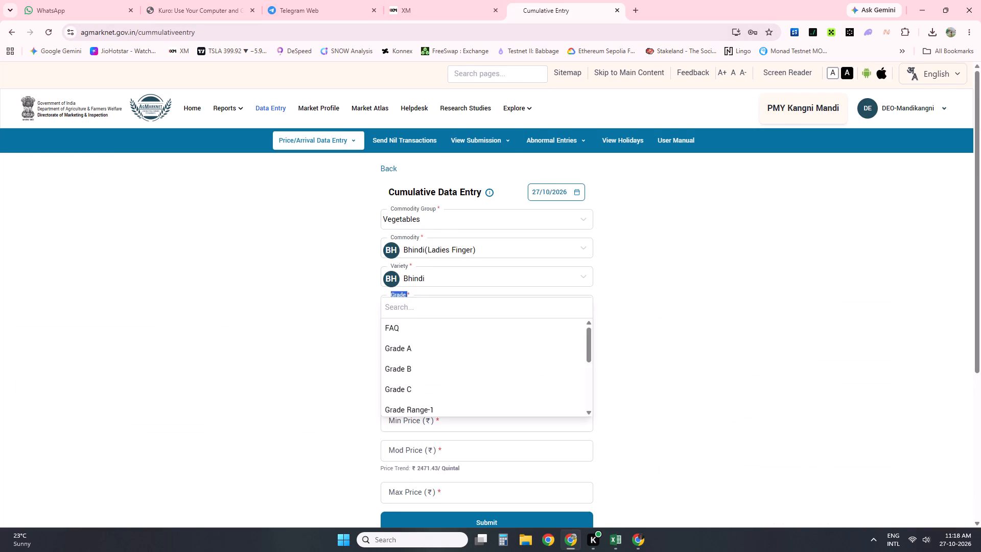
click(450, 340)
click(447, 305)
click(451, 322)
Submit the bhindi entry with quantity 1.3, minimum price ₹2,500, mod price ₹2,800 and maximum price ₹3,000.
click(453, 329)
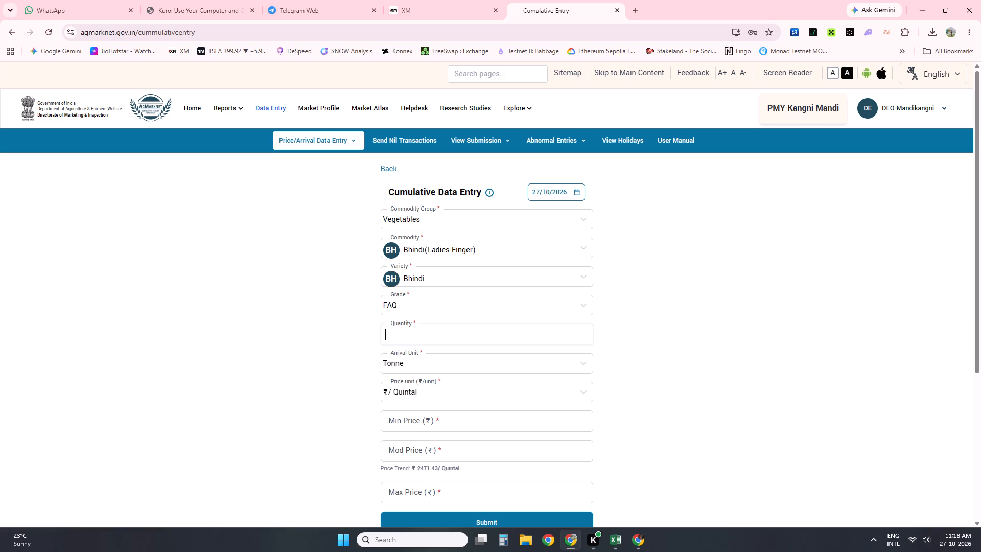
text(1.)
key(3)
key(Tab)
key(Tab)
key(Tab)
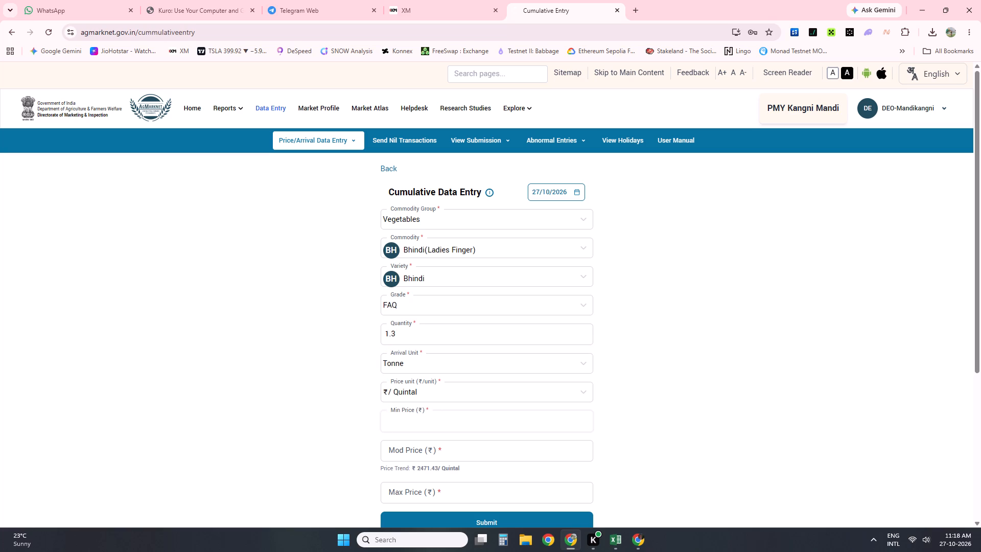
text(2500)
key(Tab)
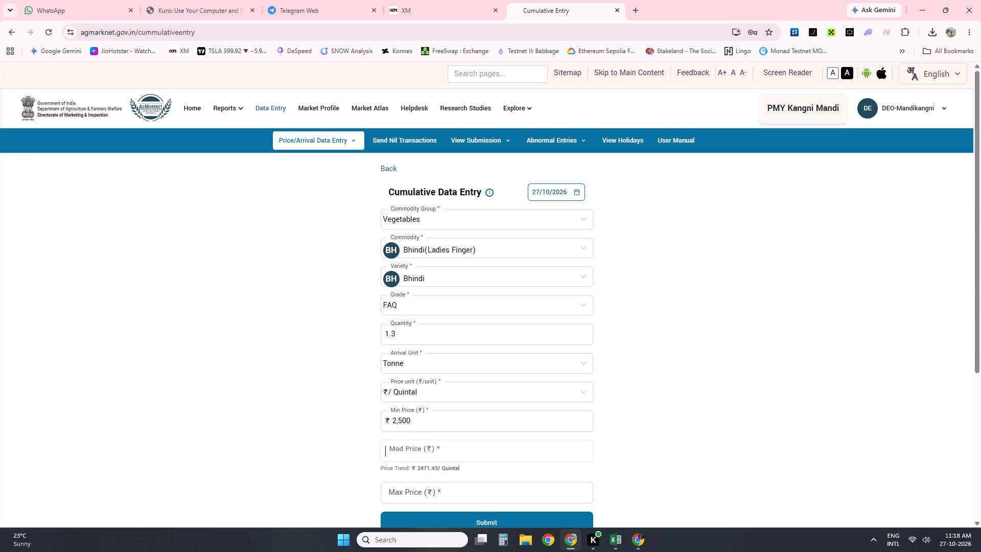
text(2800)
key(Tab)
text(300)
key(Tab)
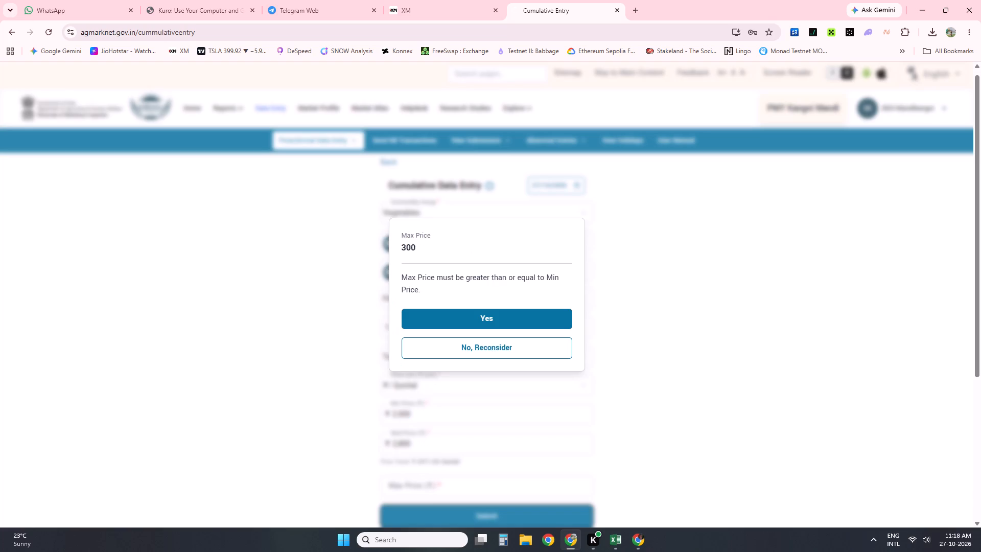
click(509, 328)
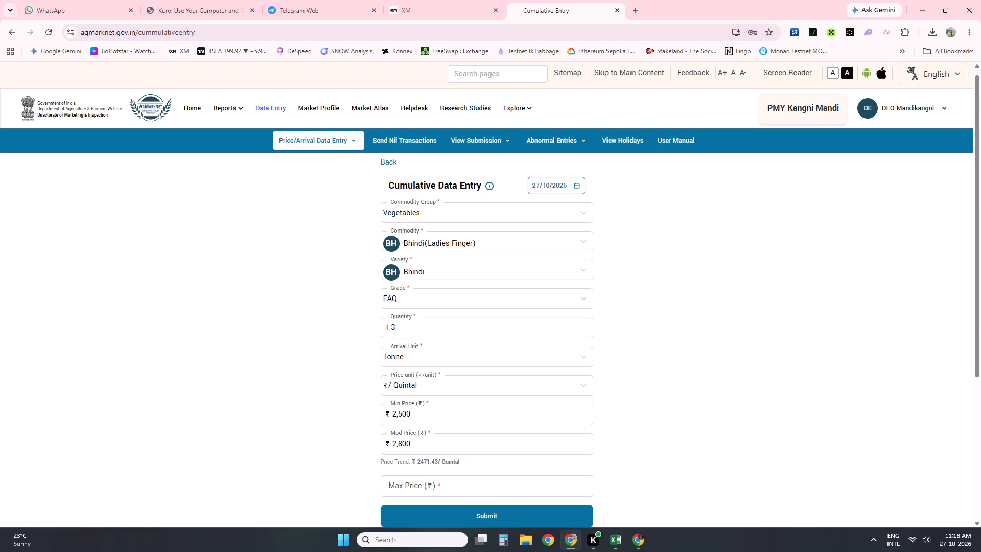
click(424, 489)
text(3000)
key(Tab)
key(Return)
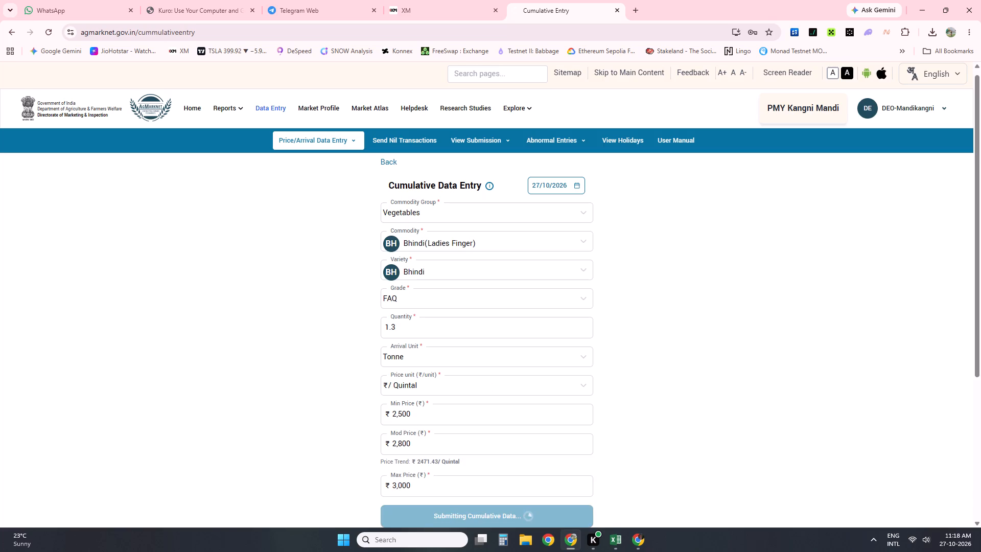
key(Tab)
key(Return)
Start a new entry with commodity Bitter gourd, variety Bitter Gourd and grade FAQ.
scroll(879, 528, down, 5)
scroll(923, 368, down, 3)
click(921, 385)
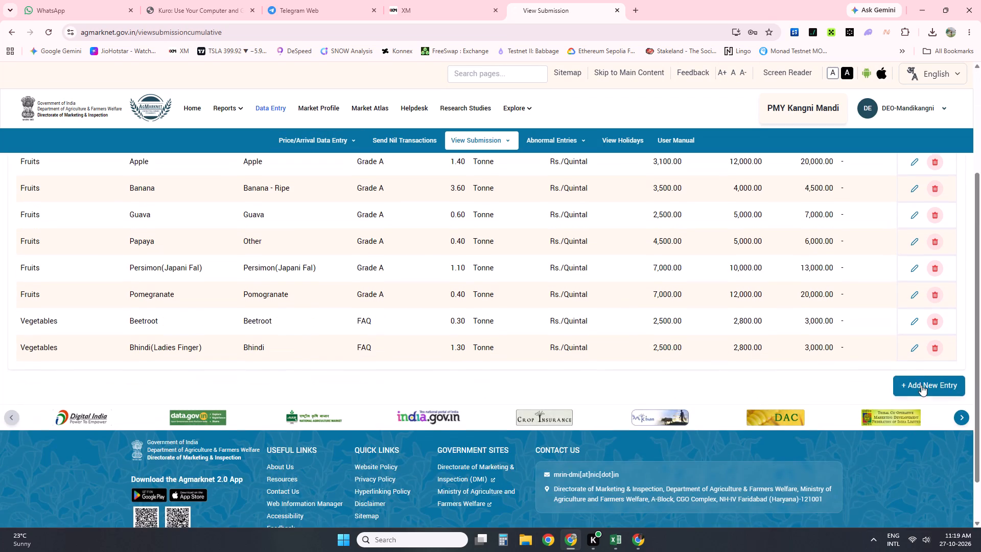
click(446, 248)
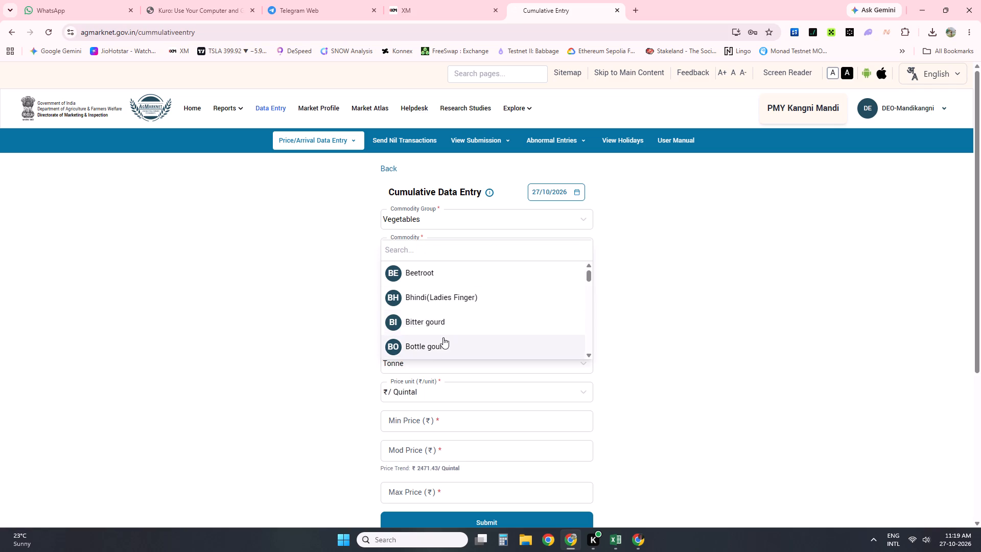
click(441, 326)
click(447, 265)
click(445, 277)
click(437, 301)
click(436, 309)
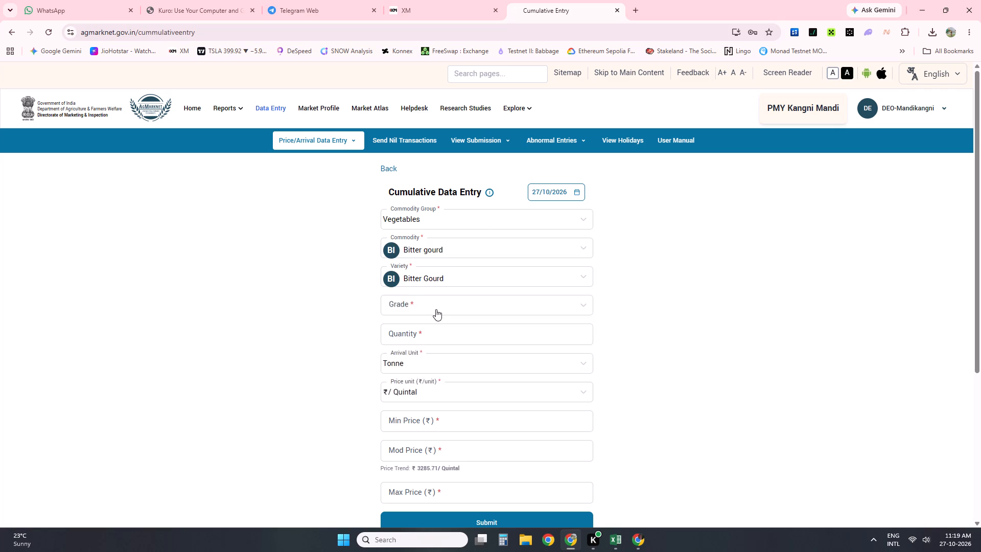
click(430, 331)
Submit the bitter gourd entry with quantity 0.5, minimum price ₹3,500, mod price ₹3,800 and maximum price ₹4,000.
click(431, 339)
text(0.)
key(2)
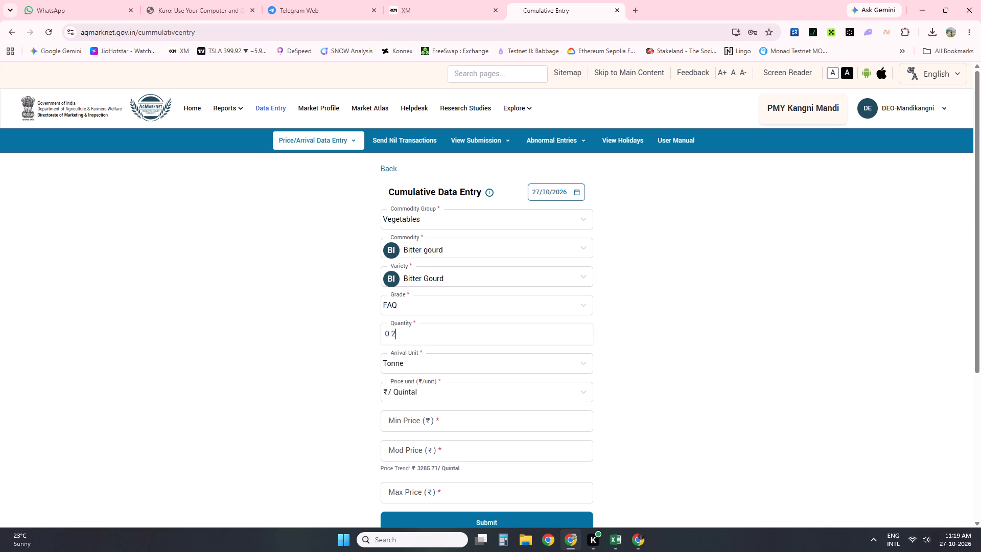
key(Tab)
key(Tab)
key(Tab)
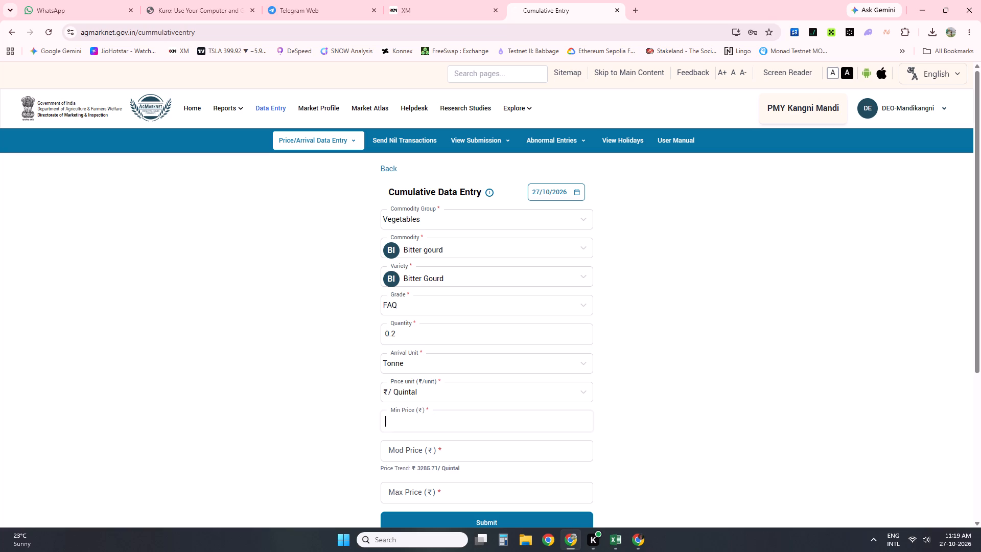
click(406, 332)
key(BackSpace)
key(5)
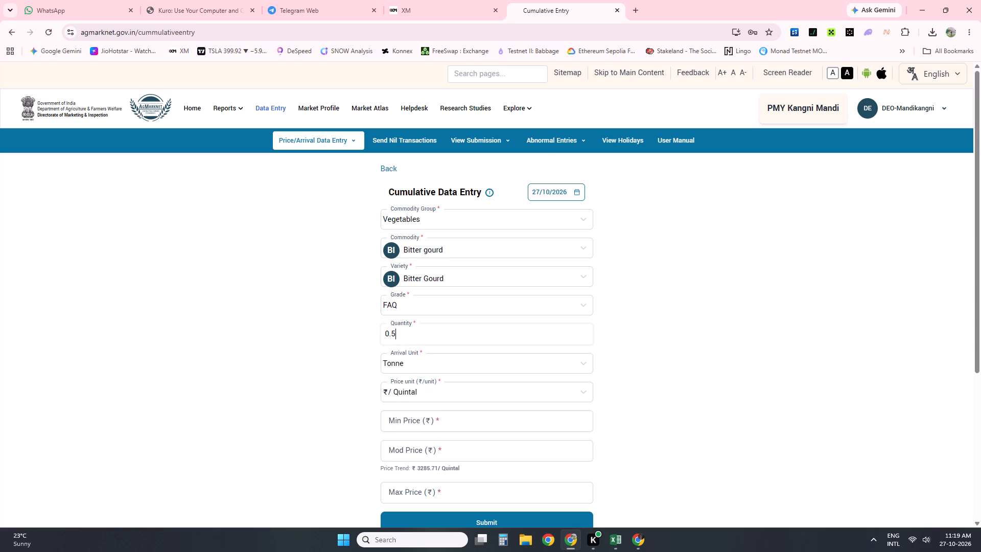
key(Tab)
key(Tab)
key(Tab)
text(3500)
key(Tab)
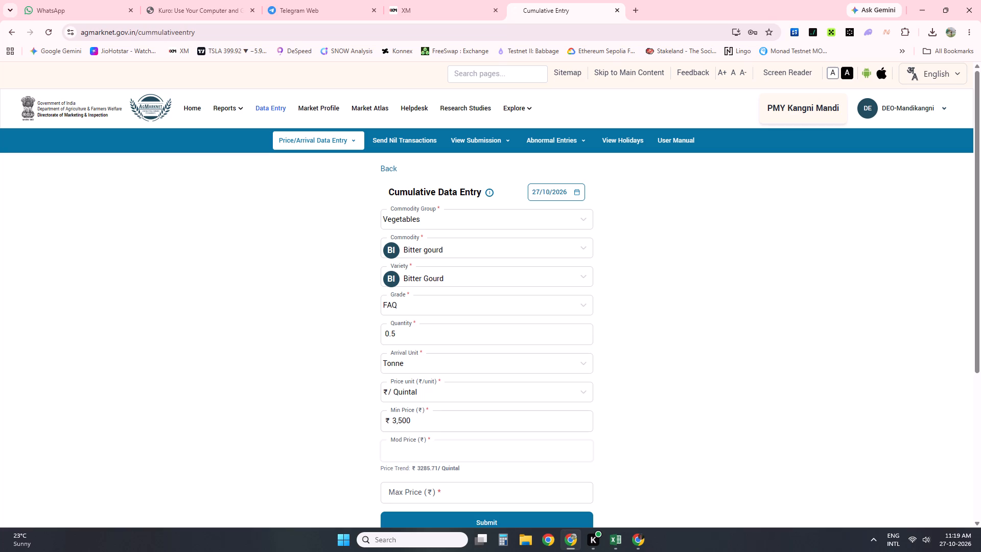
text(3800)
key(Tab)
text(4000)
key(Tab)
key(Return)
key(Tab)
key(Return)
scroll(788, 422, down, 4)
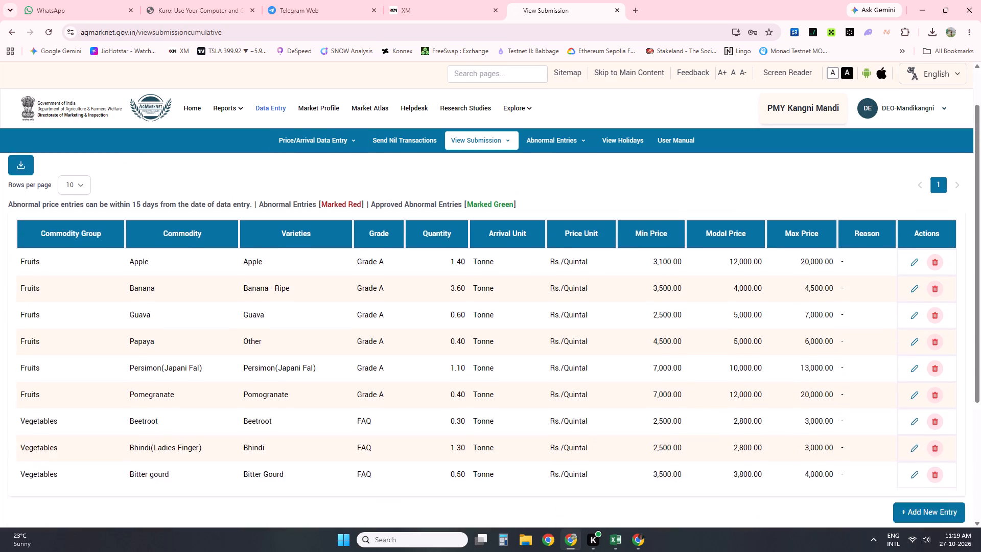
Start a new entry with commodity Bottle gourd, variety Bottle Gourd and grade FAQ.
click(901, 363)
click(464, 243)
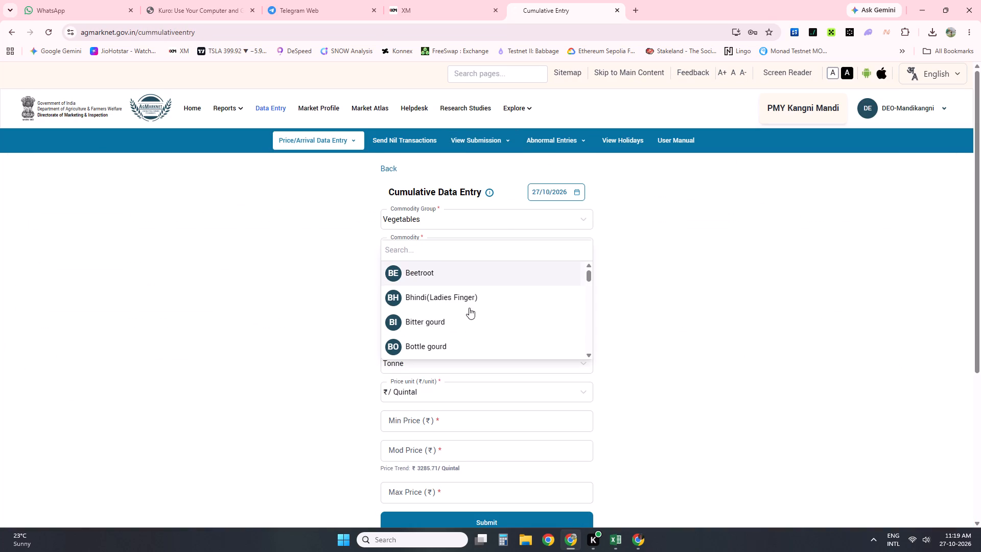
scroll(431, 328, down, 1)
click(442, 294)
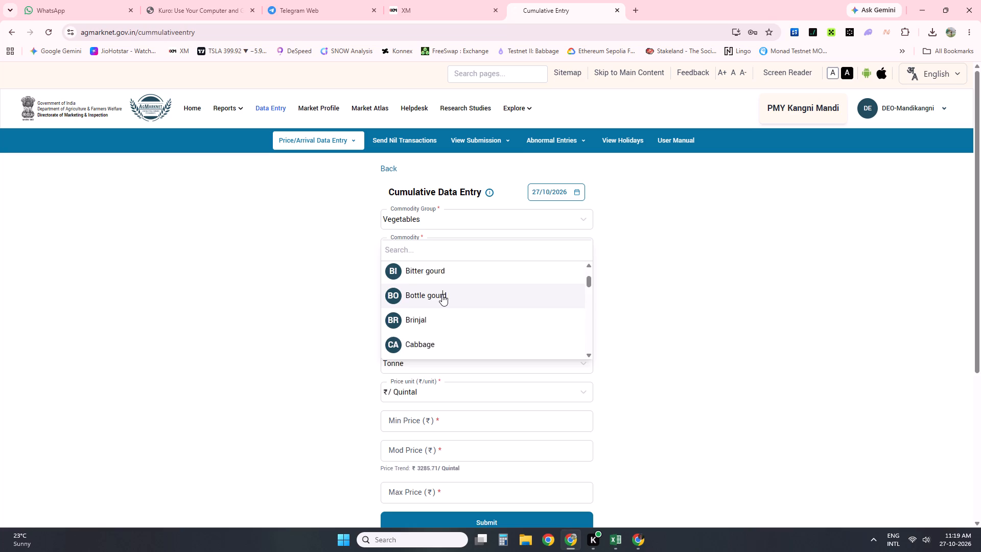
click(448, 284)
click(445, 294)
click(445, 310)
click(444, 333)
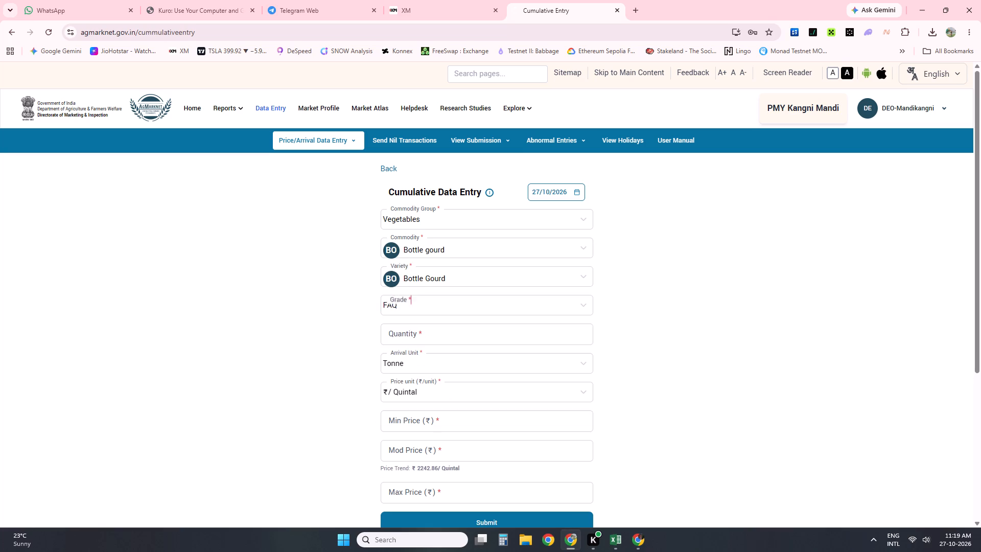
Submit the bottle gourd entry with quantity 1.4, minimum price ₹800, mod price ₹1,500 and maximum price ₹2,000.
click(445, 341)
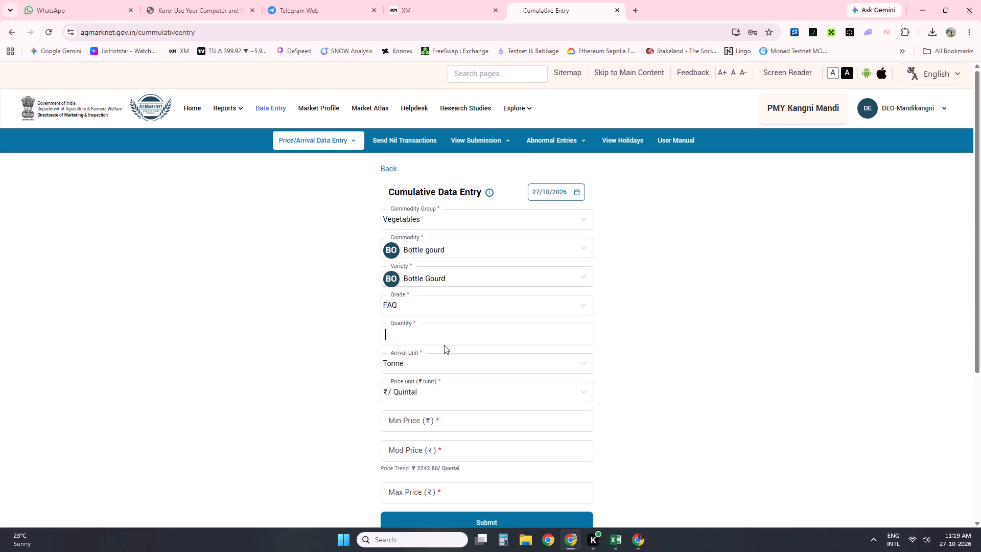
text(1.4)
key(Tab)
key(Tab)
key(Tab)
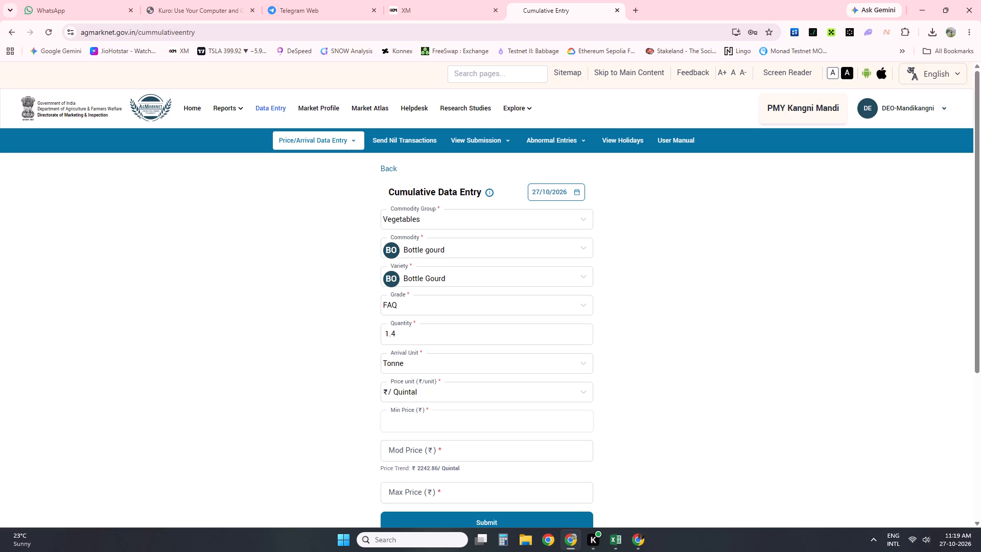
text(800)
key(Tab)
text(1500)
key(Tab)
key(Tab)
text(2000)
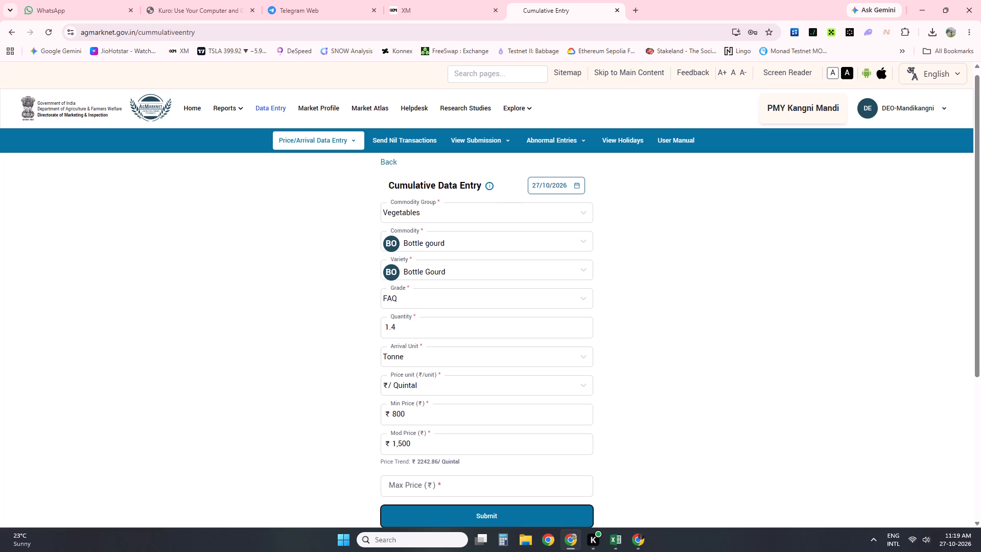
click(432, 479)
text(2000)
key(Tab)
key(Return)
key(Tab)
key(Return)
Start a new entry with commodity Brinjal, variety Brinjal and grade FAQ.
scroll(487, 509, down, 5)
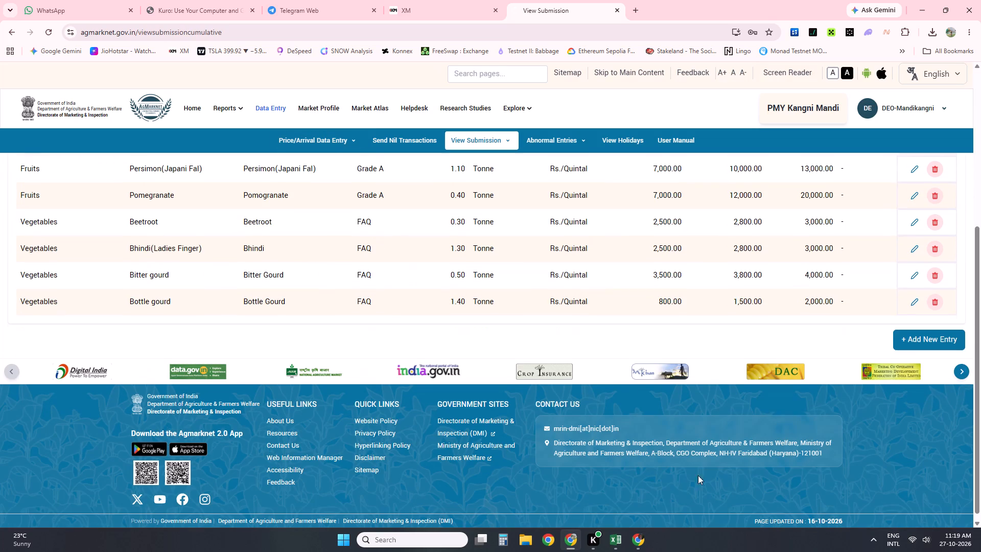
click(917, 332)
click(432, 246)
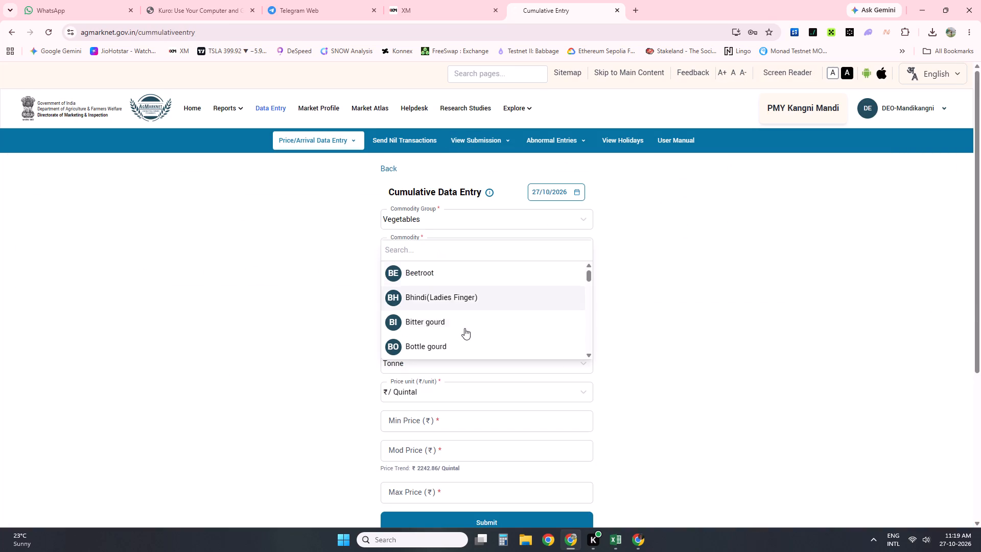
scroll(464, 332, down, 2)
scroll(460, 327, up, 1)
click(427, 322)
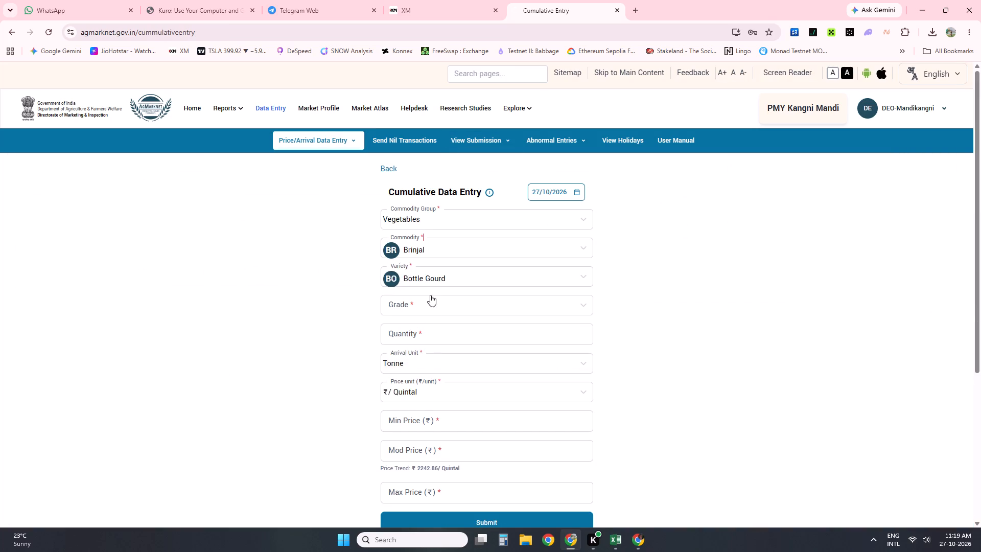
click(433, 282)
click(433, 299)
click(432, 304)
click(427, 320)
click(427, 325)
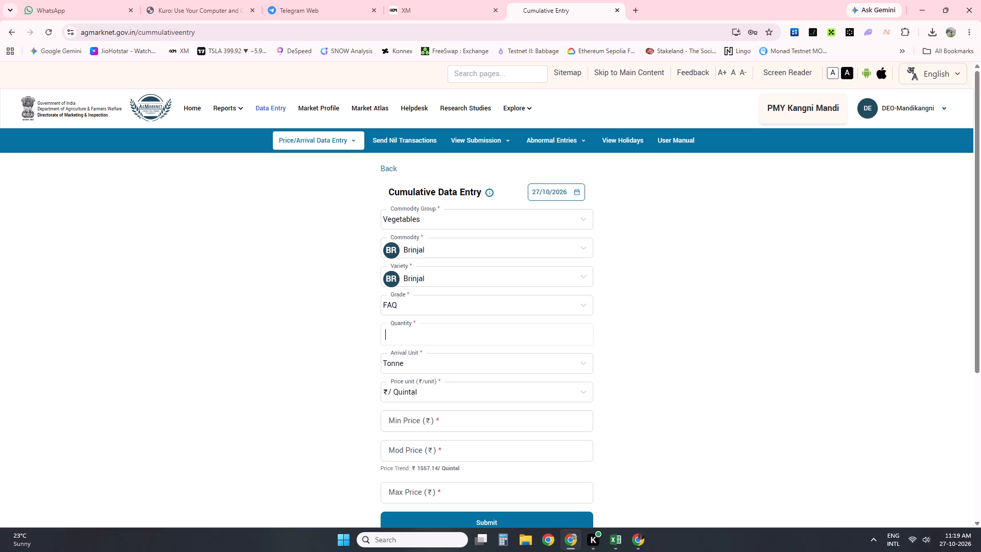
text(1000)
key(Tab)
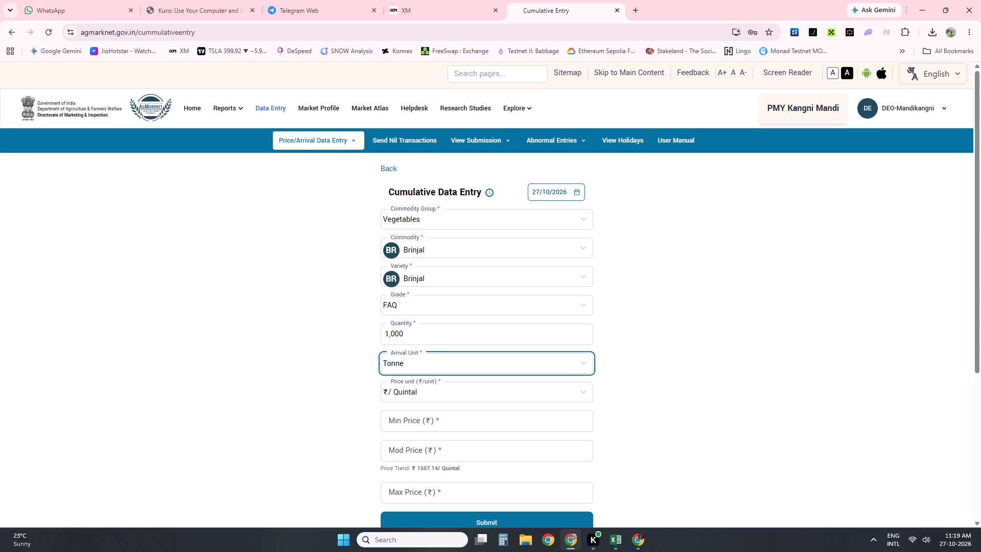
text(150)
Submit the brinjal entry with quantity 0.9, minimum price ₹1,000, mod price ₹1,500 and maximum price ₹2,000.
drag(425, 337, 342, 335)
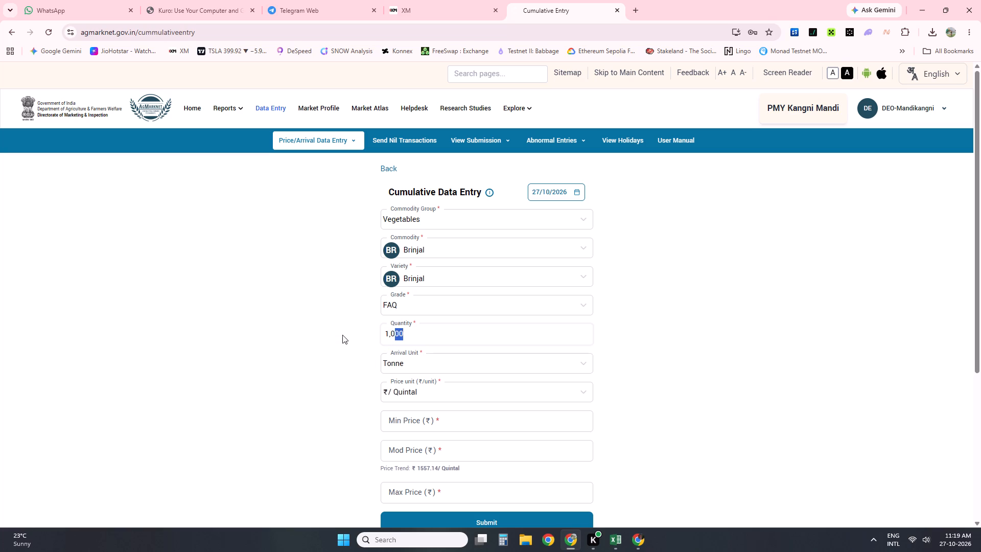
drag(342, 335, 336, 334)
text(0.9)
key(Tab)
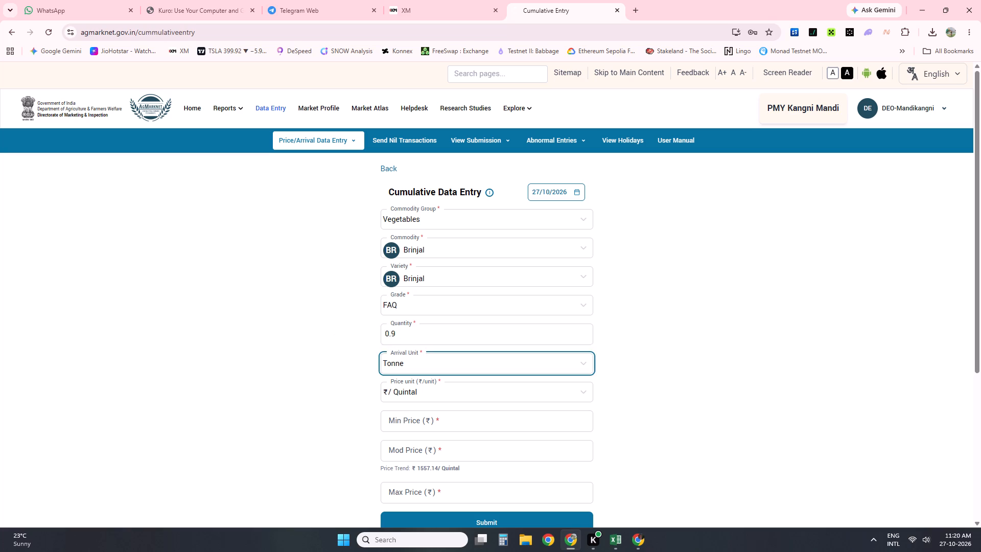
key(Tab)
key(Tab)
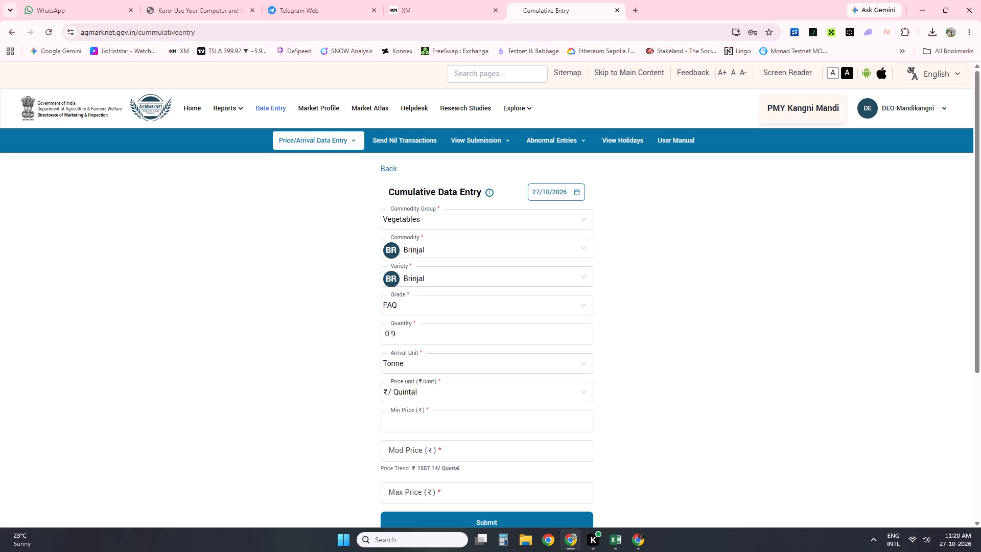
text(1000)
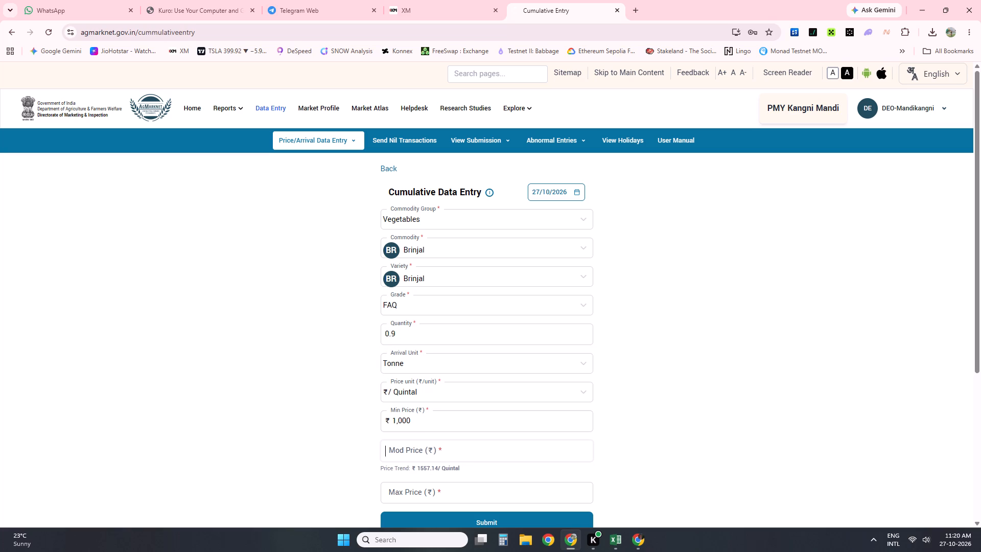
key(Tab)
text(1500)
key(Tab)
text(2000)
key(Tab)
key(Return)
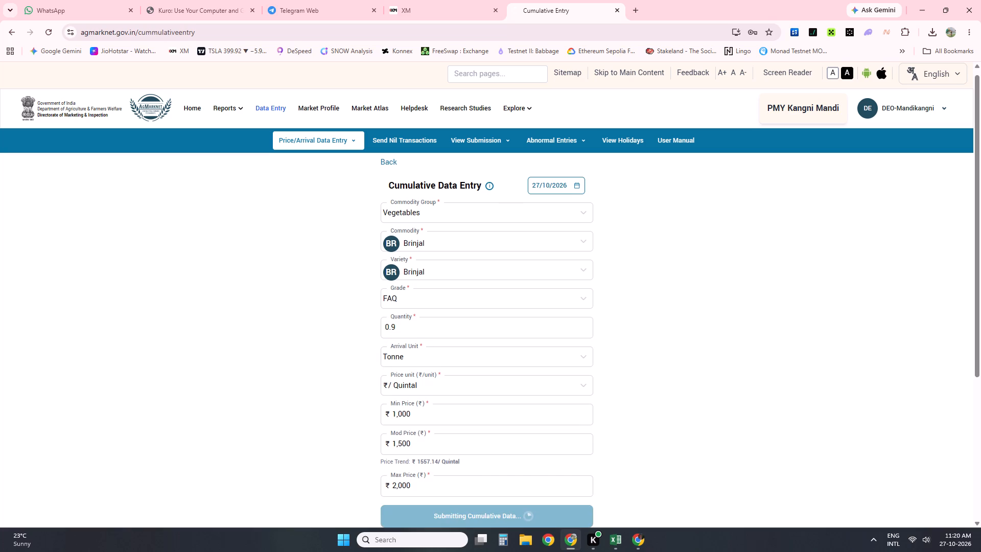
key(Tab)
key(Return)
Start a new entry with commodity Cabbage, variety Cabbage and grade FAQ.
scroll(656, 370, down, 4)
click(901, 386)
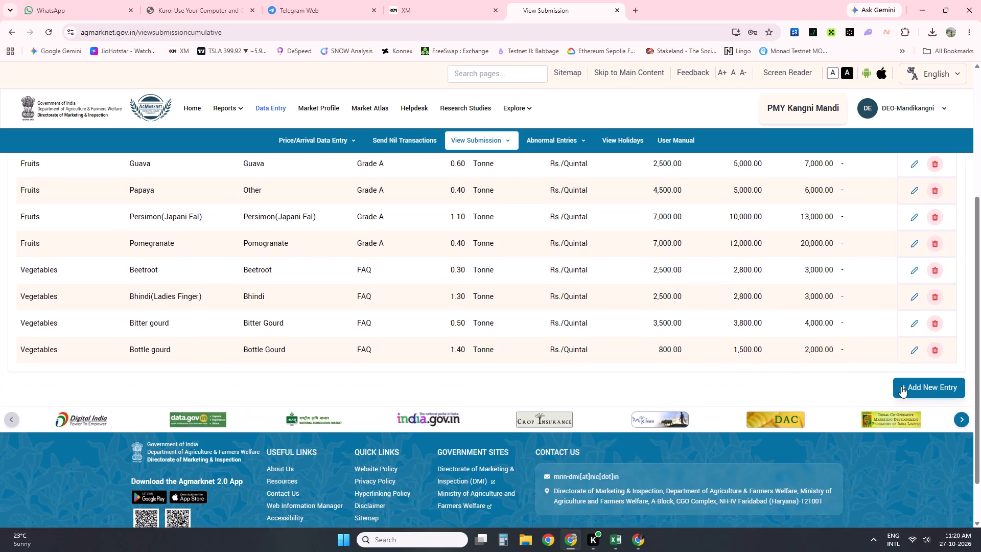
click(436, 244)
scroll(440, 295, down, 1)
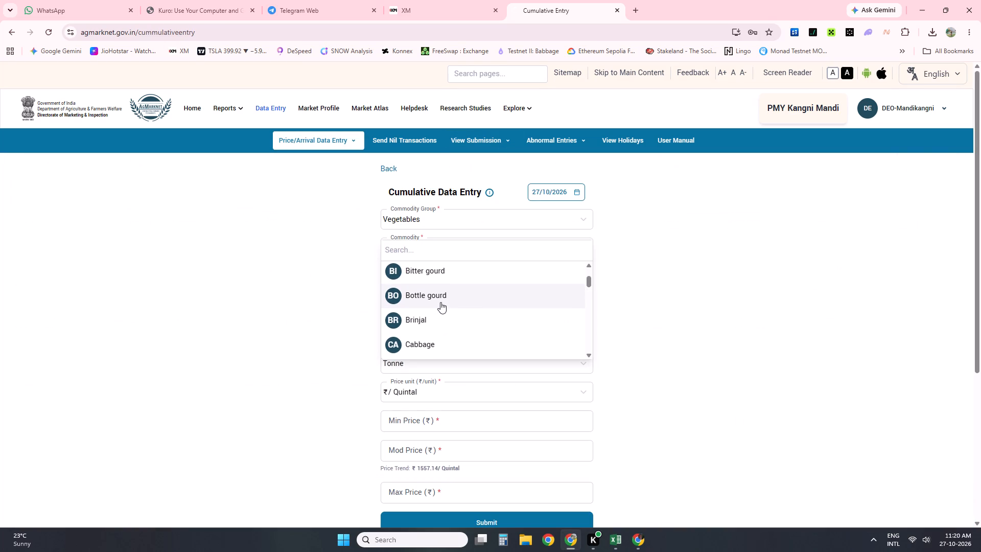
scroll(440, 303, down, 1)
click(441, 296)
click(450, 279)
double_click(439, 303)
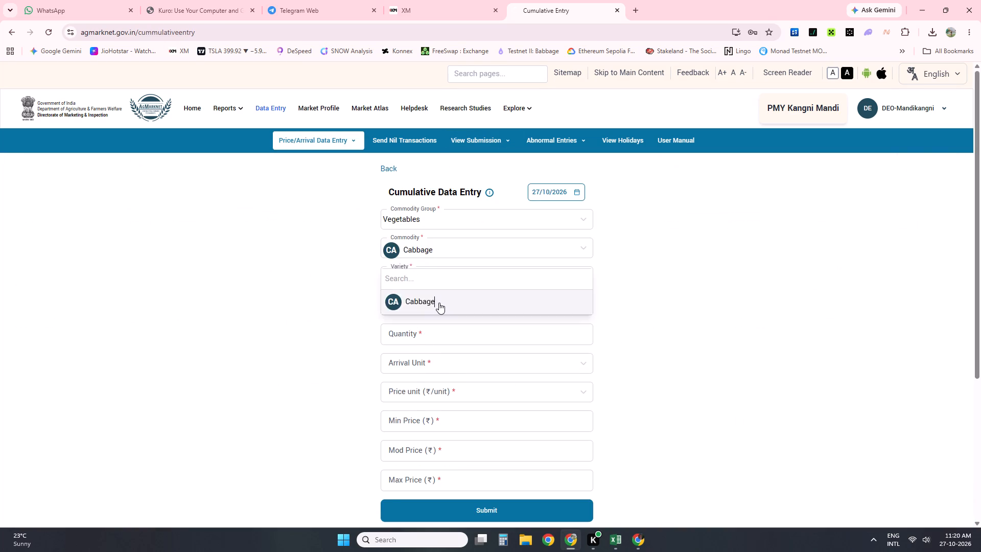
click(426, 323)
Submit the cabbage entry with quantity 2.4, minimum price ₹800, mod price ₹1,200 and maximum price ₹1,500.
click(426, 326)
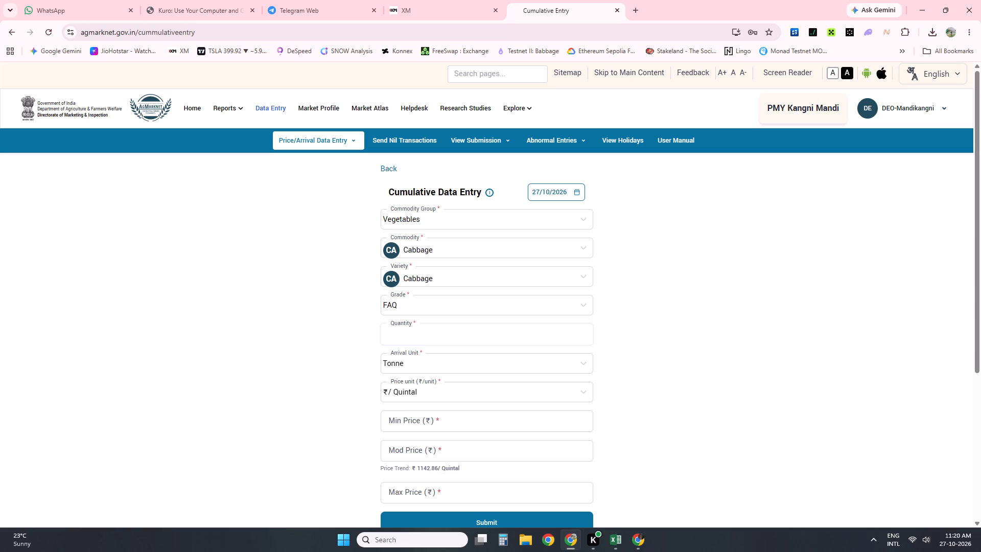
text(2.4)
key(Tab)
key(Tab)
key(Tab)
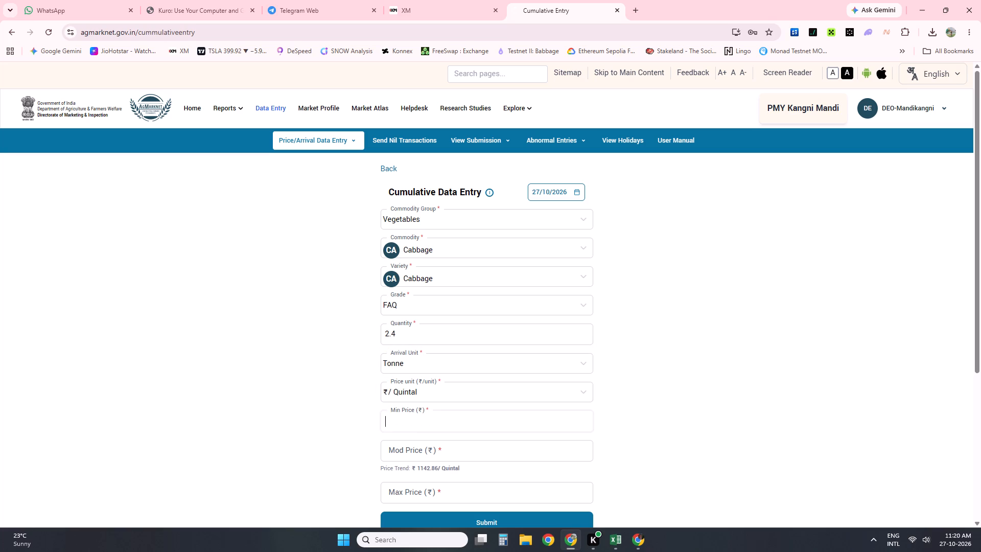
text(800)
key(Tab)
text(1200)
key(Tab)
text(1500)
key(Tab)
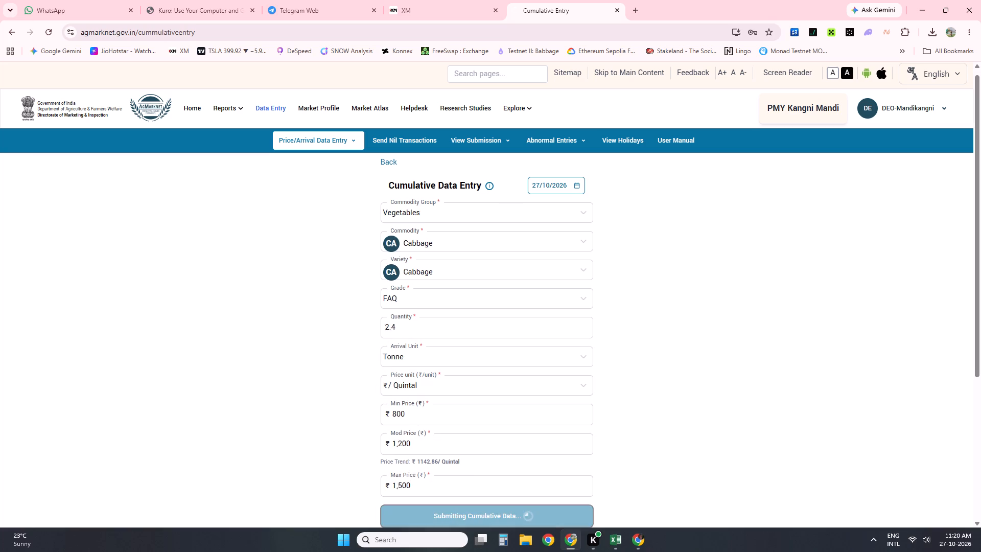
key(Return)
key(Tab)
key(Return)
Start a new entry with commodity Capsicum, variety Capsicum and grade FAQ.
scroll(718, 315, down, 5)
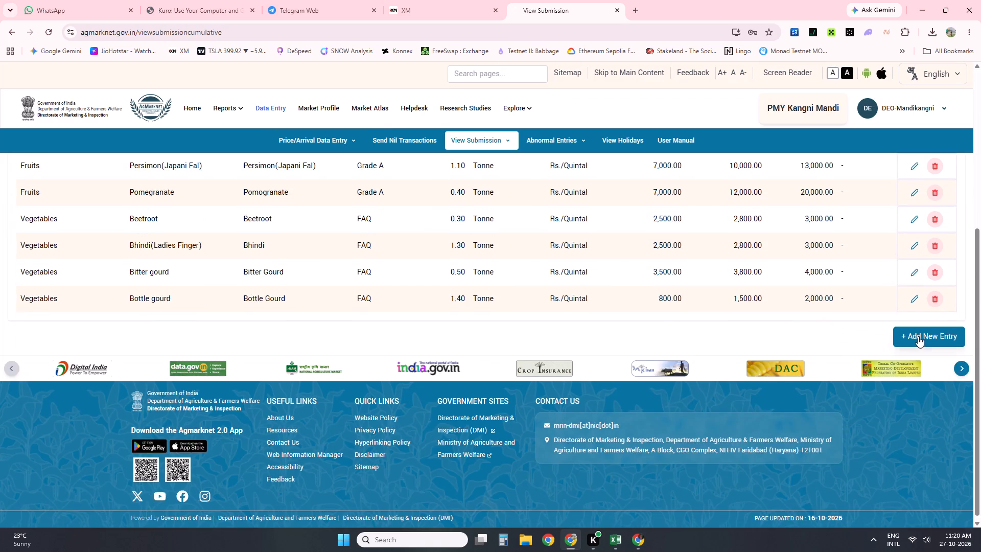
click(919, 336)
click(460, 254)
scroll(454, 298, down, 2)
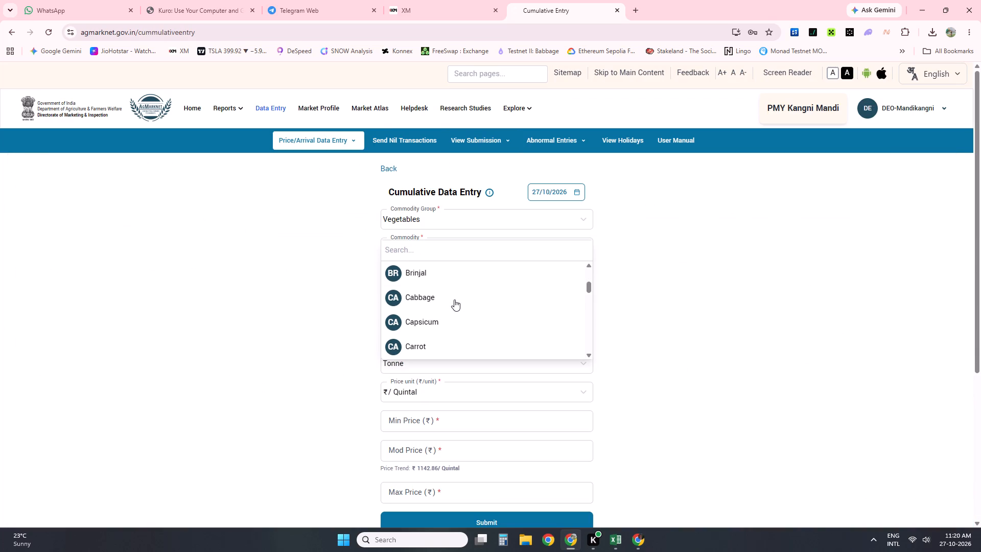
click(429, 319)
click(433, 278)
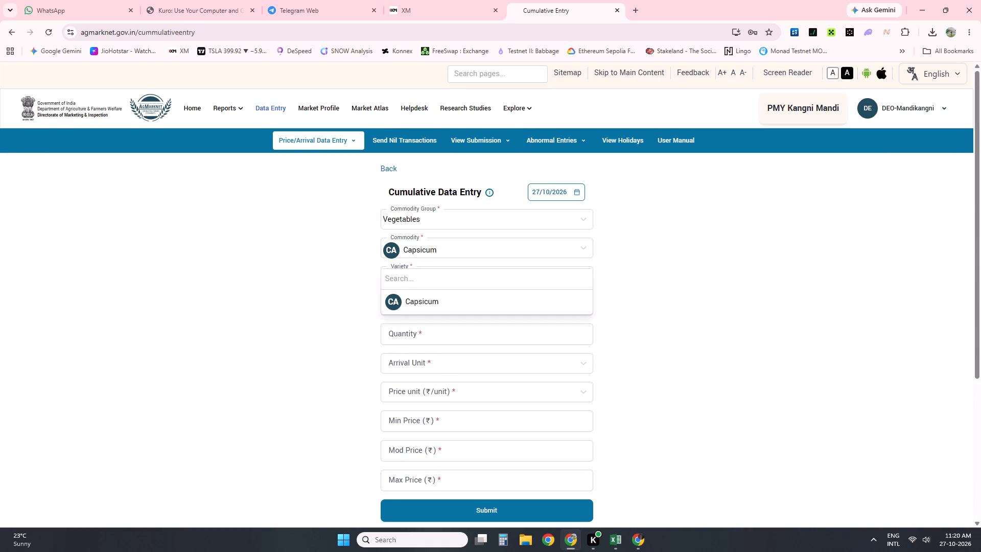
click(422, 295)
click(419, 309)
click(414, 323)
Submit the capsicum entry with quantity 0.7, minimum price ₹4,500, mod price ₹6,000 and maximum price ₹7,000.
click(416, 328)
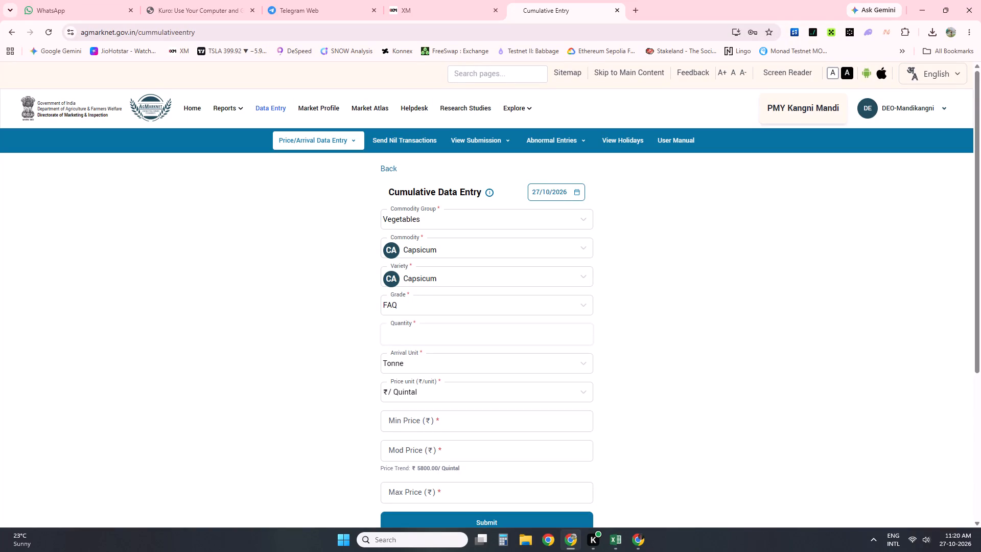
text(0.)
key(7)
key(Tab)
key(Tab)
key(Tab)
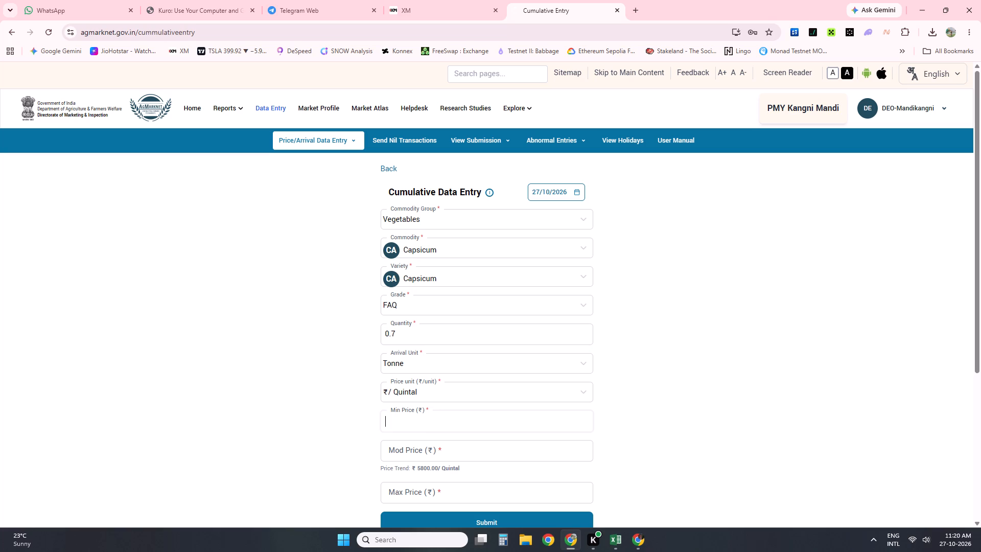
text(4500)
key(Tab)
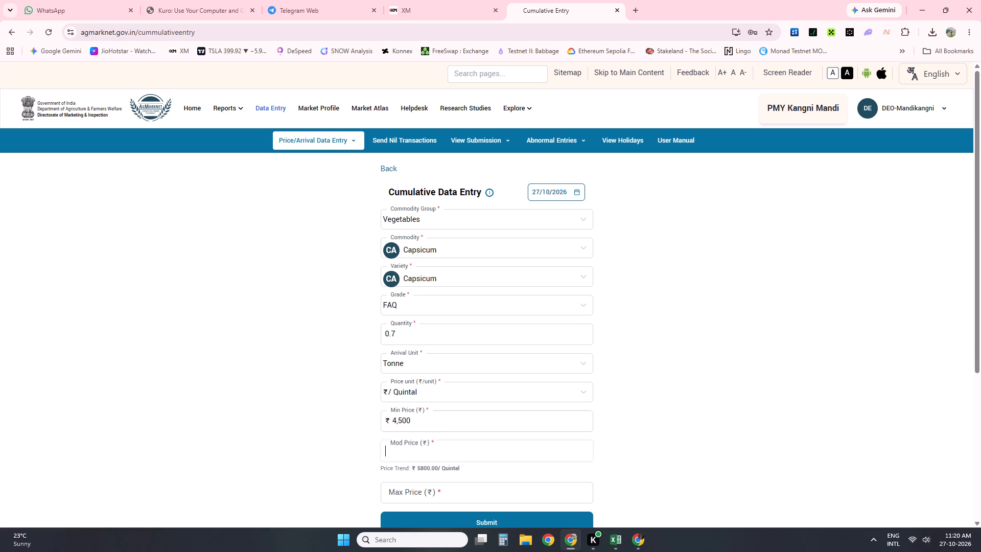
text(6000)
key(Tab)
text(7000)
key(Tab)
key(Return)
key(Tab)
key(Return)
Start a new entry with commodity Carrot, variety Carrot and grade FAQ.
scroll(427, 335, down, 6)
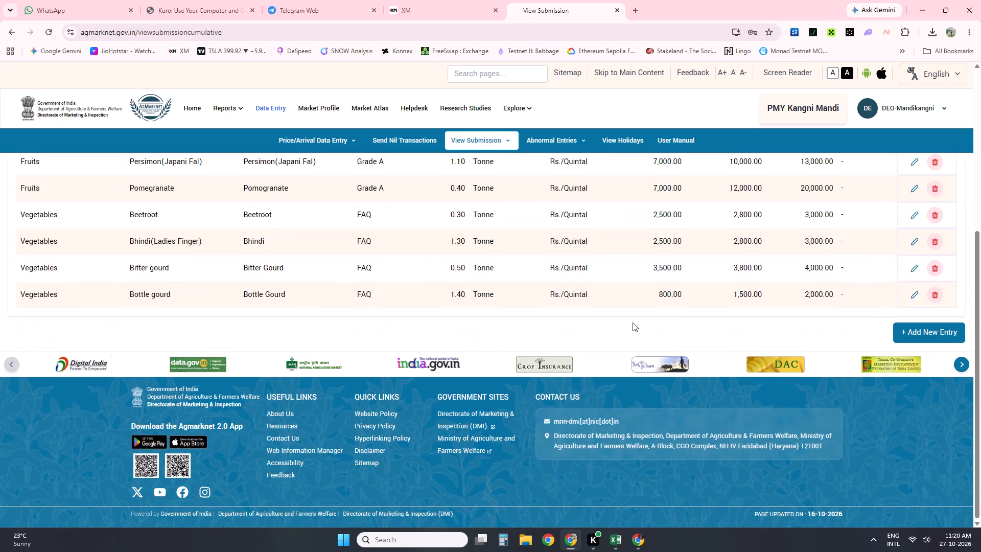
click(932, 323)
click(439, 267)
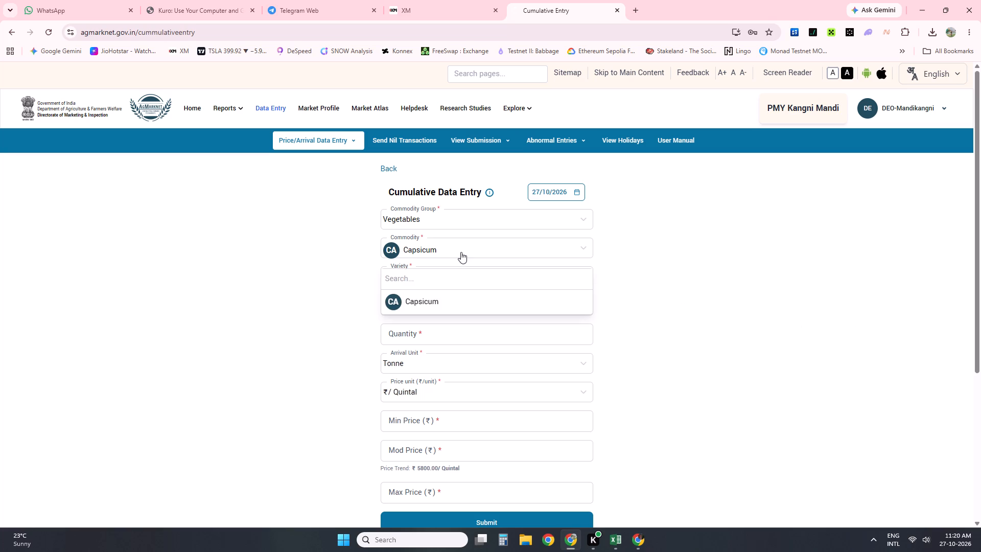
click(461, 252)
scroll(458, 325, down, 3)
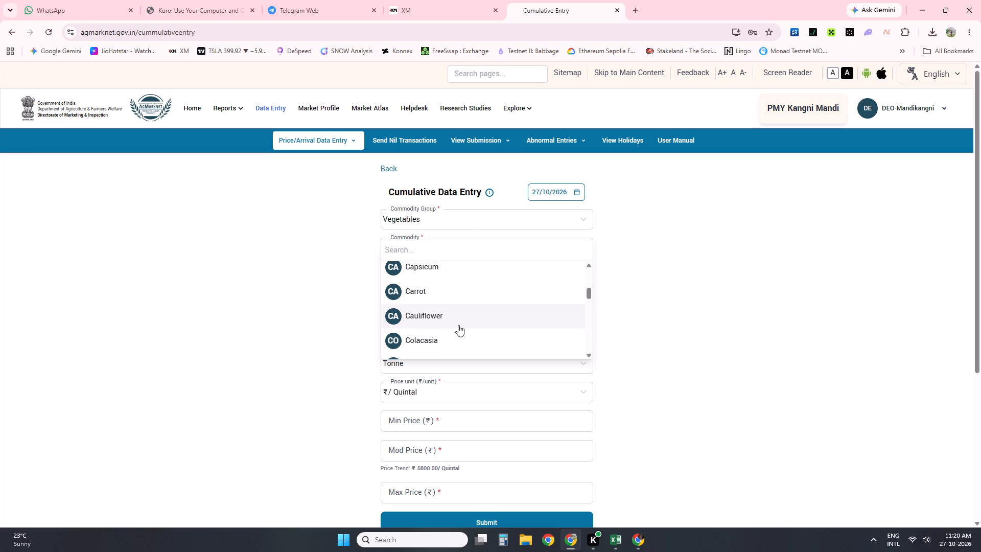
click(443, 286)
click(443, 269)
click(432, 291)
click(431, 303)
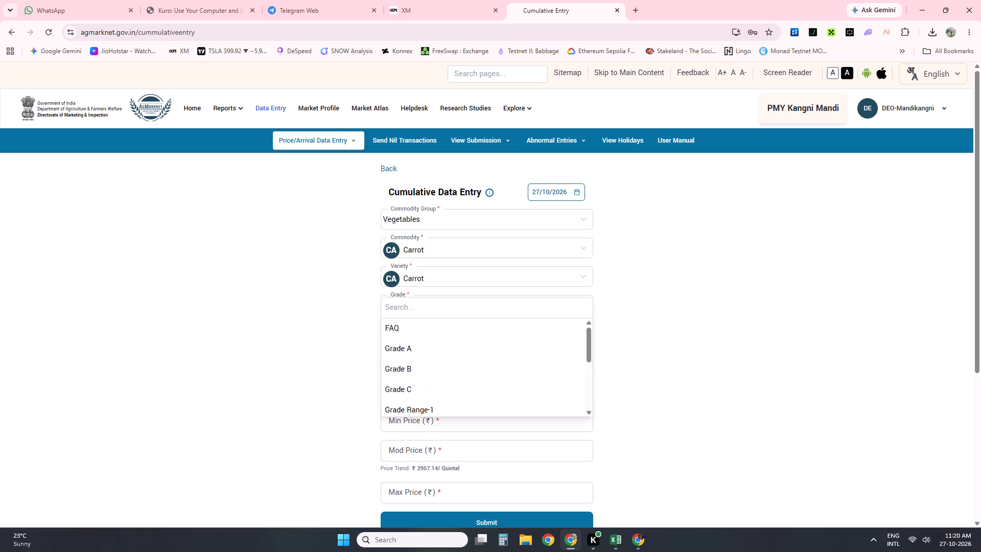
click(428, 324)
click(436, 338)
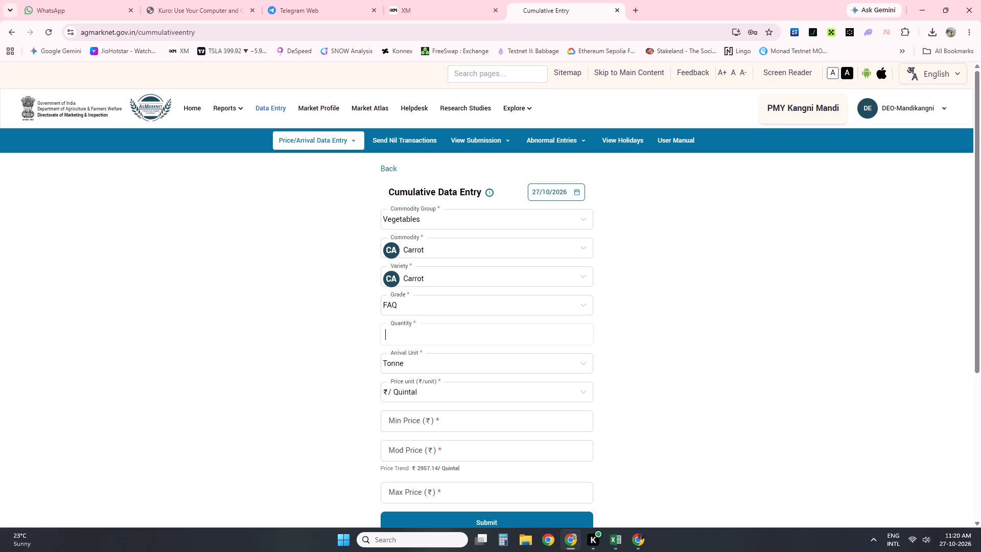
Submit the carrot entry with quantity 0.5, minimum price ₹2,500, mod price ₹2,700 and maximum price ₹2,800.
text(0.5)
key(Tab)
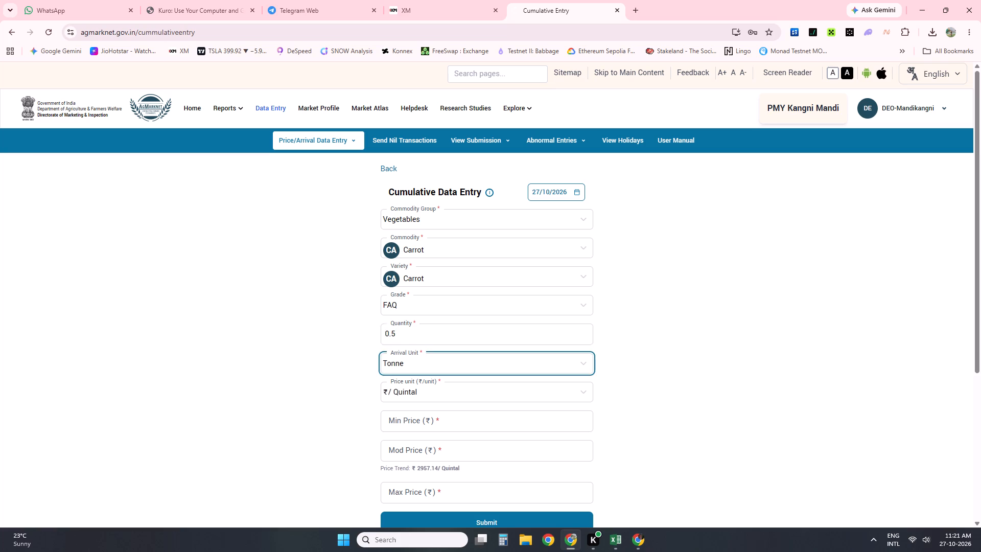
key(Tab)
key(Tab)
text(14)
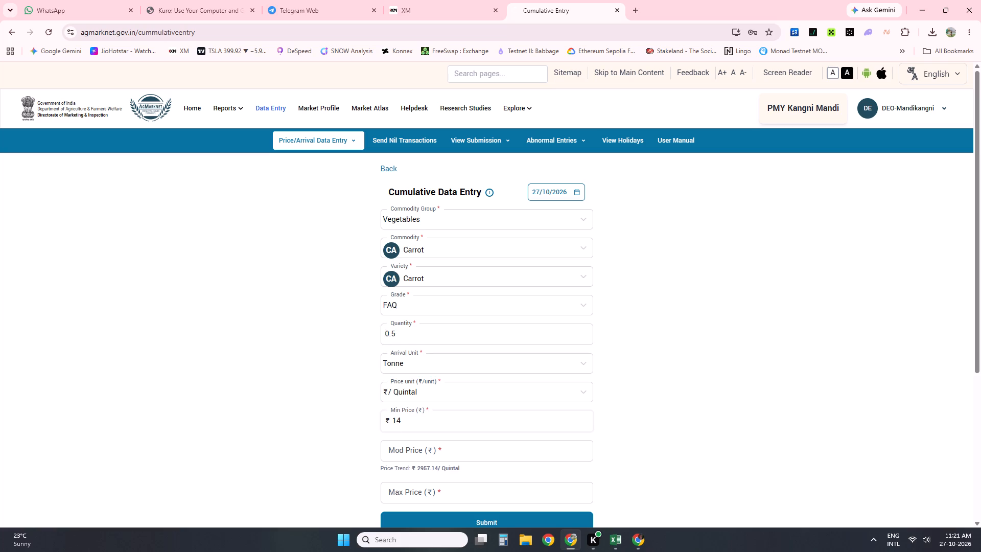
key(BackSpace)
key(BackSpace)
text(2500)
key(Tab)
text(2700)
key(Tab)
text(2800)
key(Tab)
key(Return)
key(Tab)
key(Return)
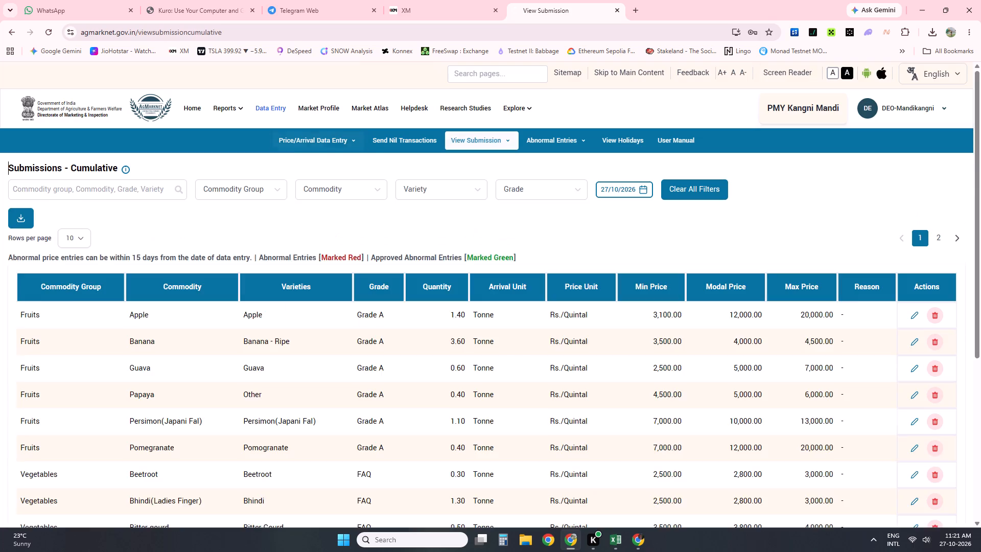
Start a new entry with commodity Cauliflower, variety Cauliflower and grade FAQ.
scroll(586, 392, down, 4)
click(921, 384)
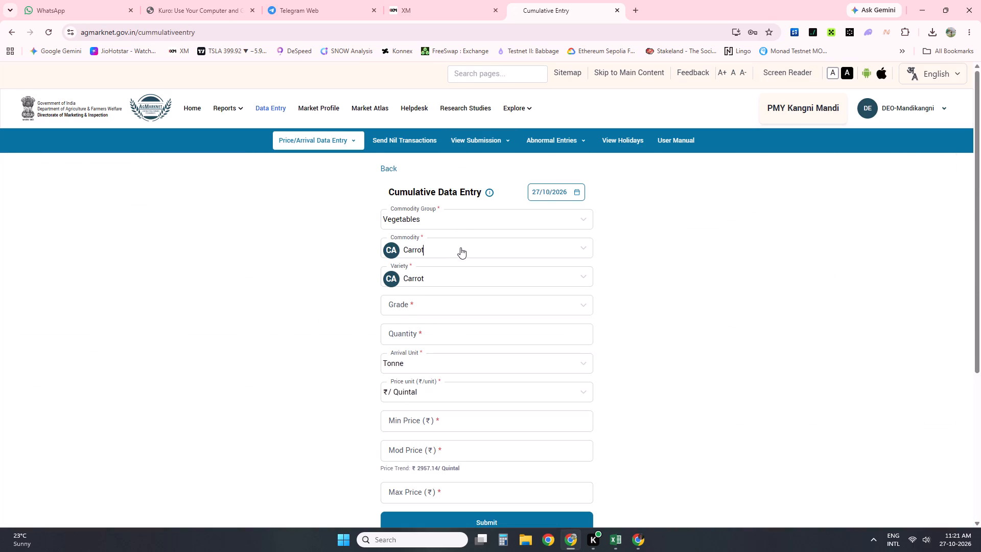
click(460, 247)
scroll(423, 314, down, 4)
scroll(422, 311, up, 1)
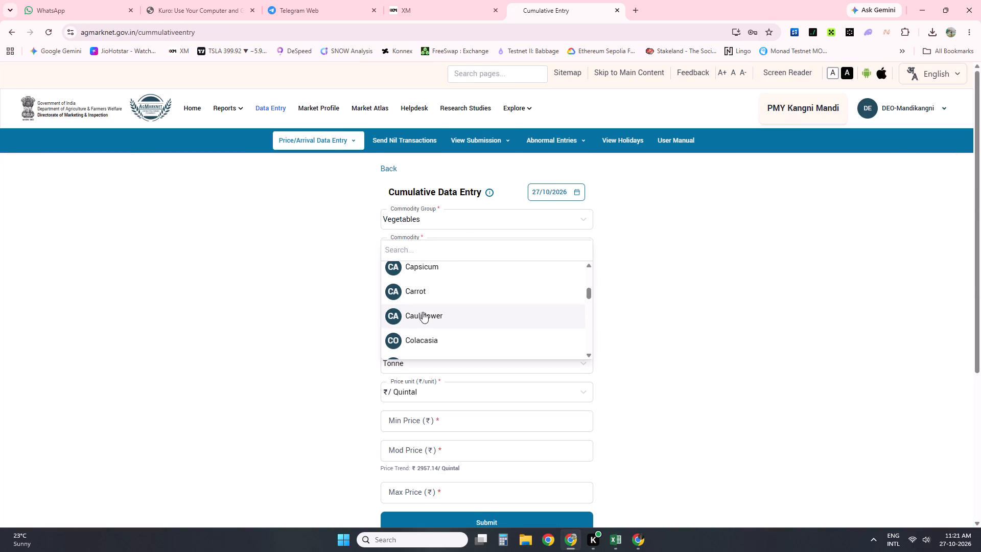
click(424, 313)
click(433, 274)
double_click(433, 304)
click(428, 322)
click(428, 326)
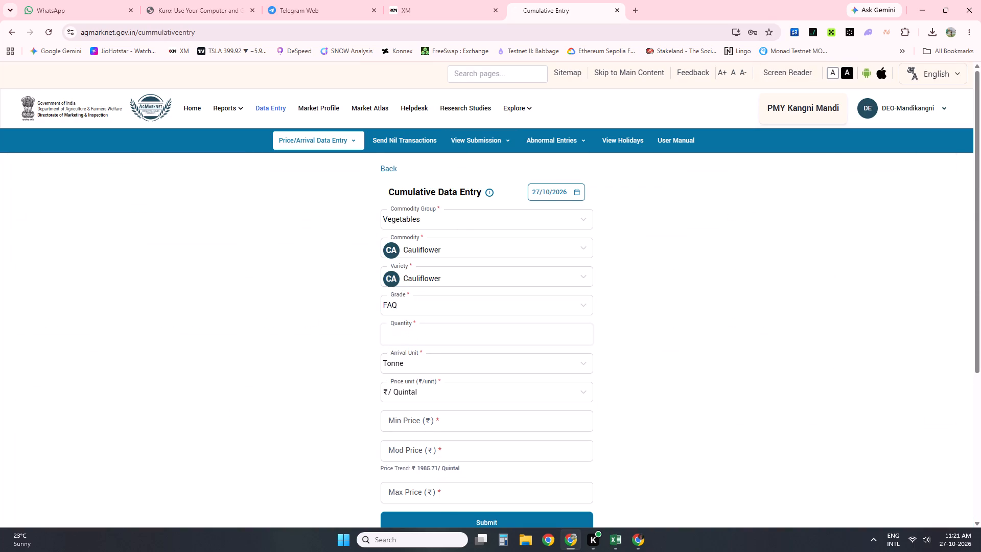
Submit the cauliflower entry with quantity 3.1, minimum price ₹500, mod price ₹1,000 and maximum price ₹1,500.
key(3)
text(.1)
key(Tab)
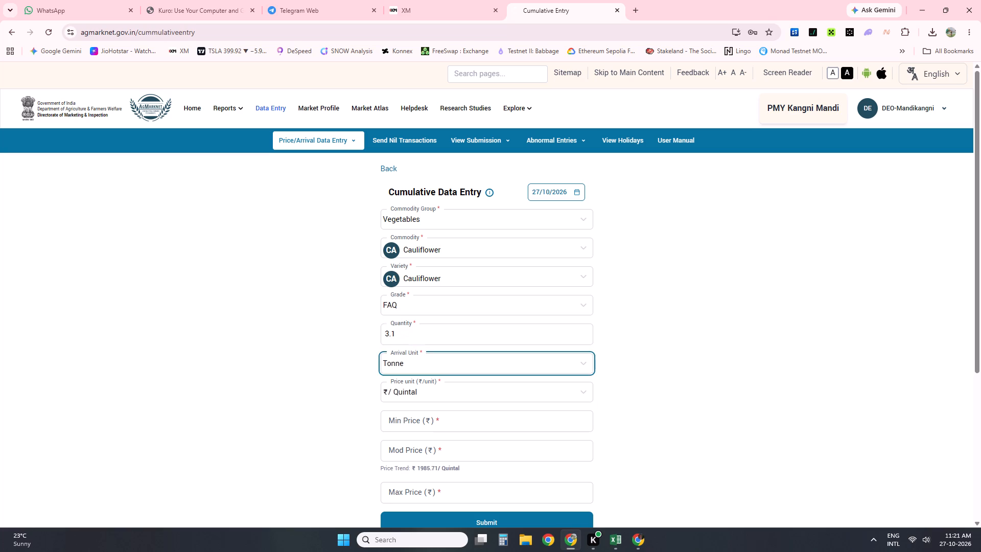
key(Tab)
key(Tab)
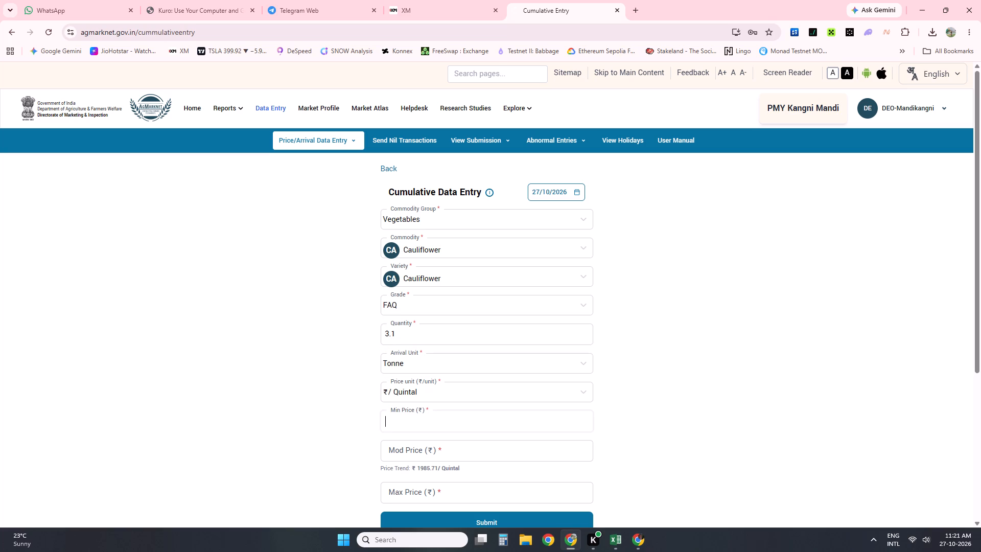
text(500)
key(Tab)
text(1000)
key(Tab)
text(1500)
key(Tab)
key(Return)
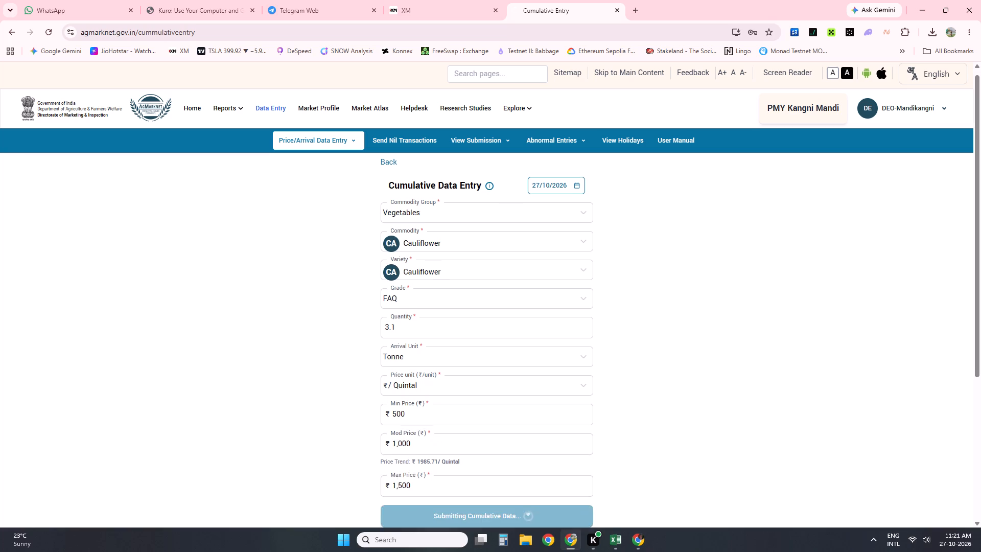
key(Tab)
key(Return)
Start a new entry with commodity Colacasia, variety Colacasia and grade FAQ.
scroll(564, 368, down, 5)
click(916, 324)
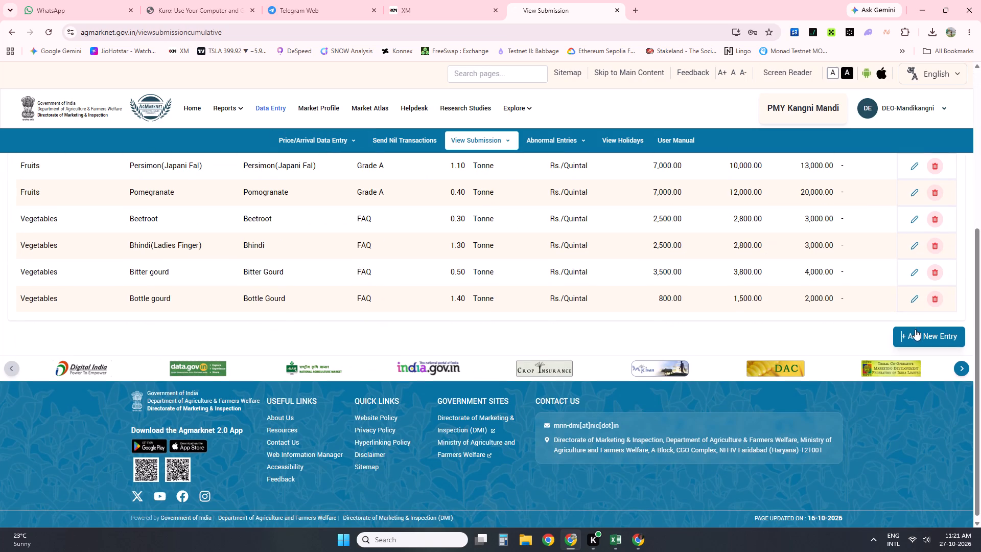
click(915, 329)
click(438, 244)
scroll(449, 313, down, 3)
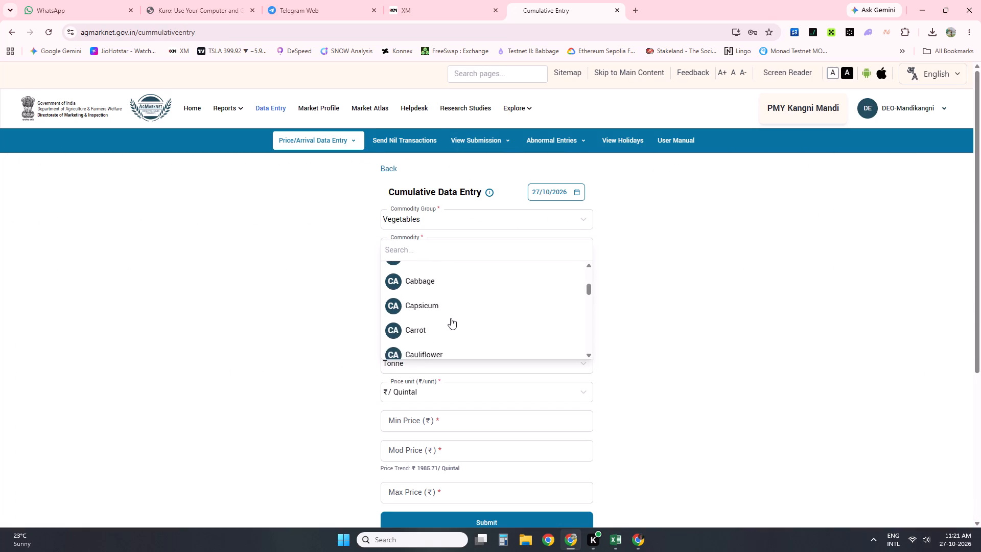
scroll(451, 318, down, 1)
click(446, 287)
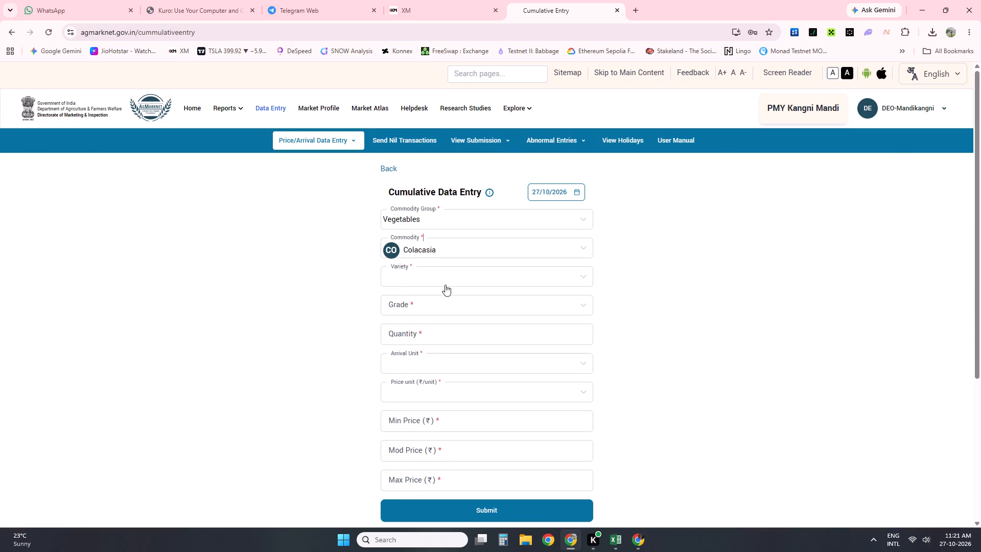
click(442, 279)
click(432, 293)
click(431, 302)
click(427, 320)
click(428, 329)
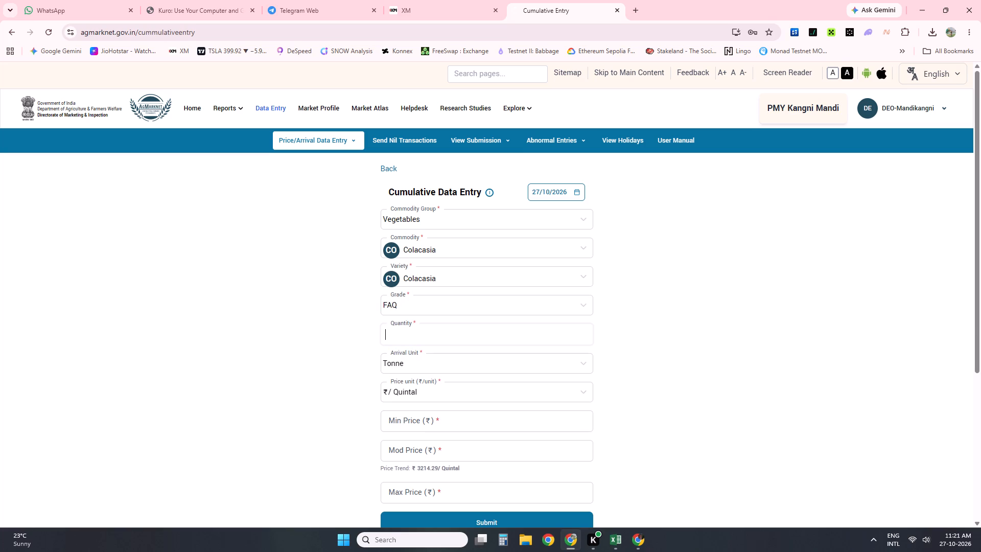
Submit the colacasia entry with quantity 0.4, minimum price ₹3,000, mod price ₹3,500 and maximum price ₹4,000.
text(0.4)
key(Tab)
key(Tab)
key(Tab)
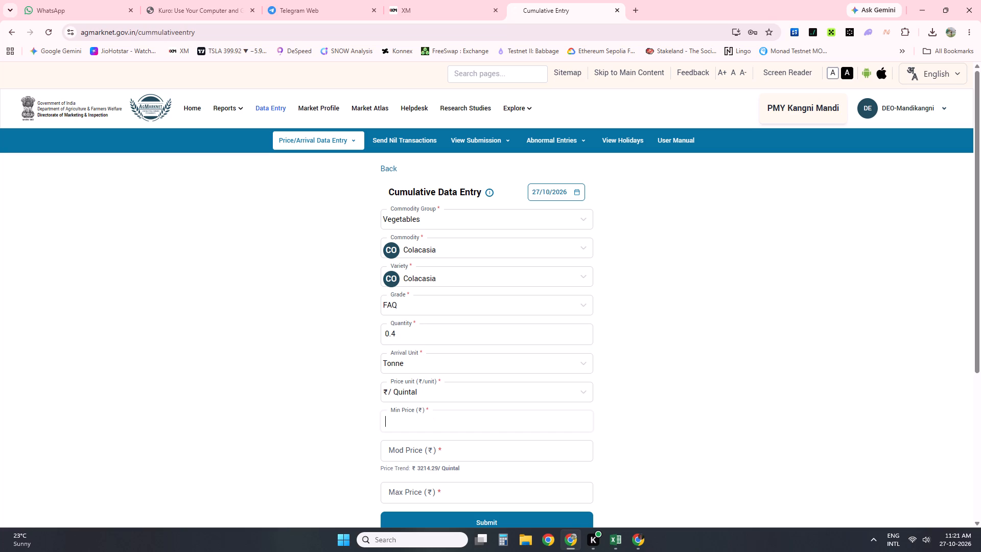
text(3000)
key(Tab)
text(3500)
key(Tab)
text(4000)
key(Tab)
key(Return)
key(Tab)
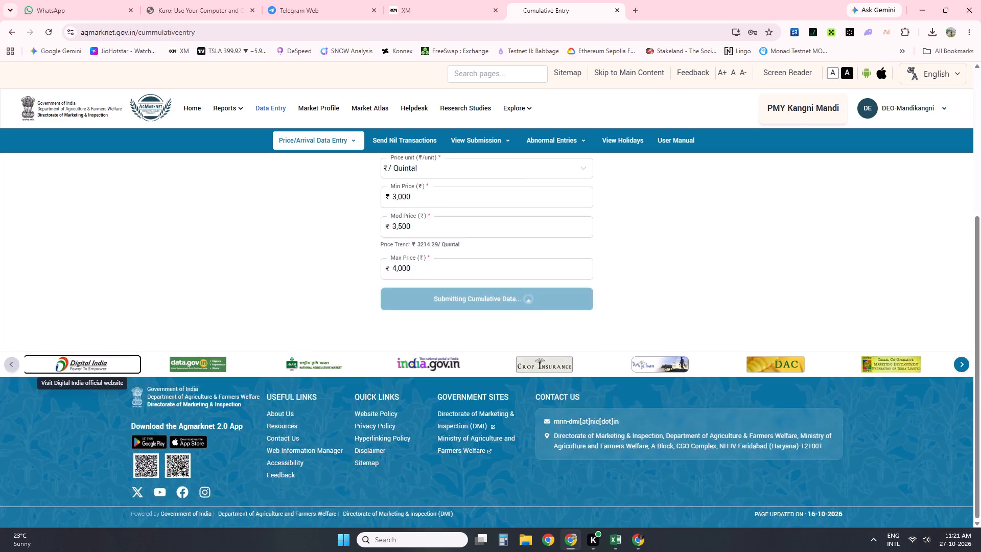
key(Return)
click(500, 190)
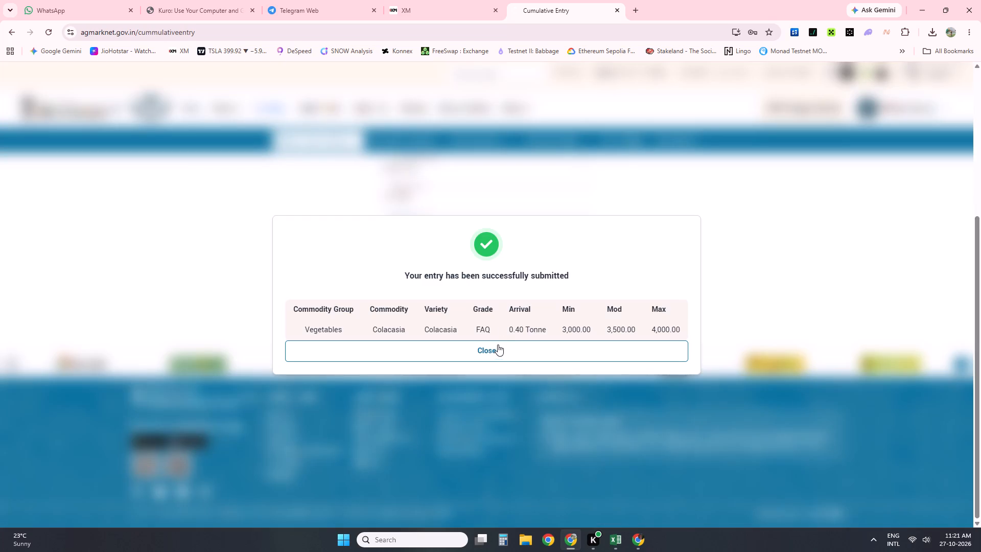
click(497, 347)
Start a new entry with commodity Coriander(Leaves), variety Coriander and grade FAQ.
scroll(877, 337, down, 6)
click(935, 328)
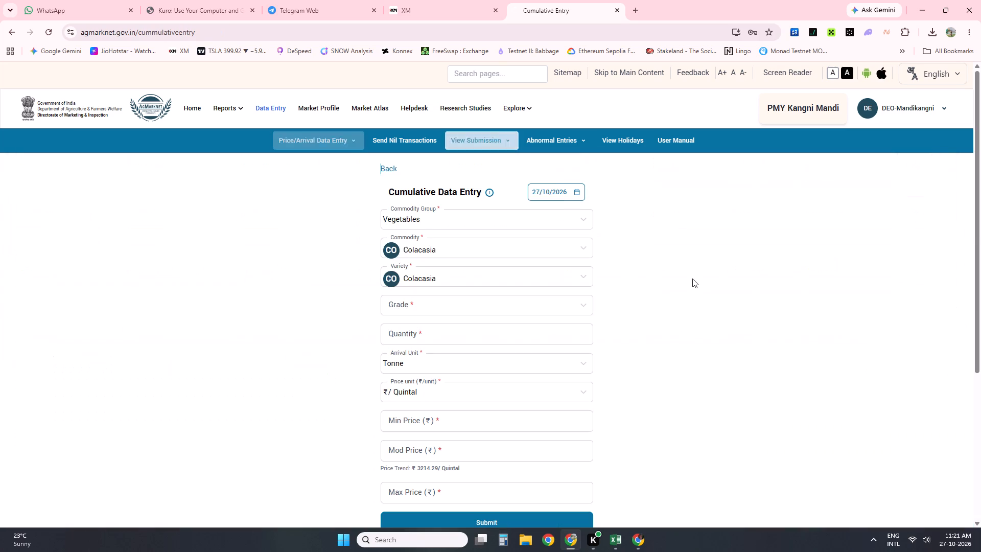
click(440, 248)
scroll(464, 309, down, 3)
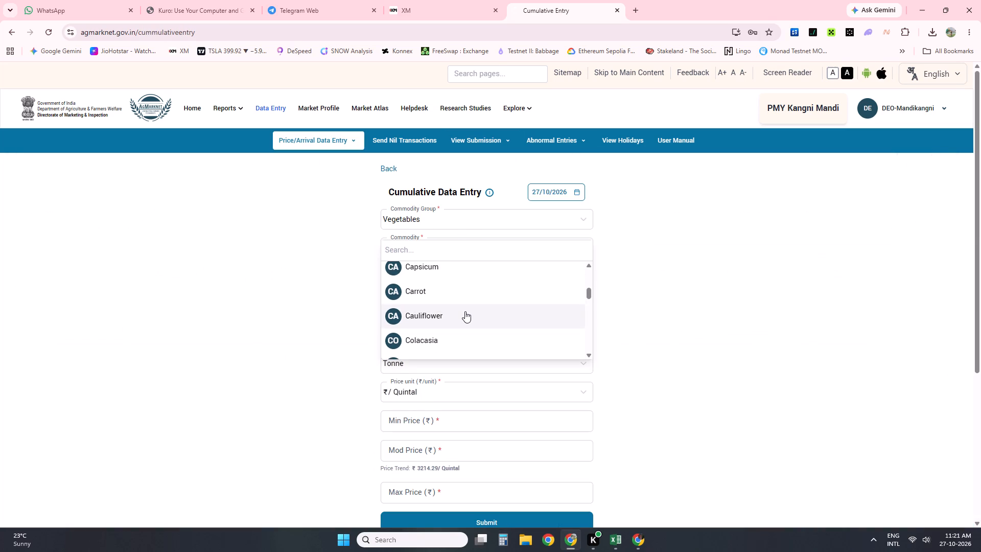
scroll(465, 311, down, 1)
click(436, 314)
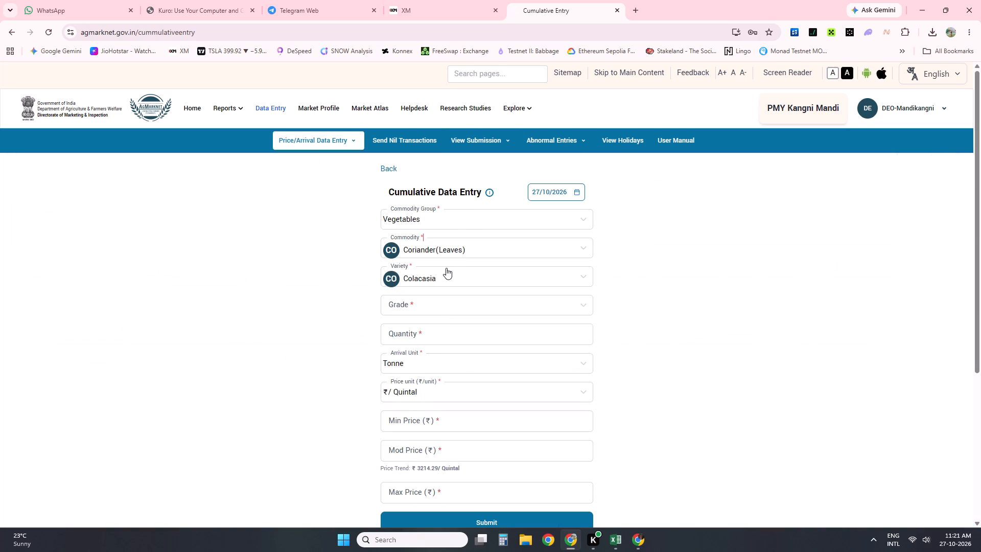
click(447, 267)
click(438, 310)
click(437, 298)
click(427, 322)
click(427, 336)
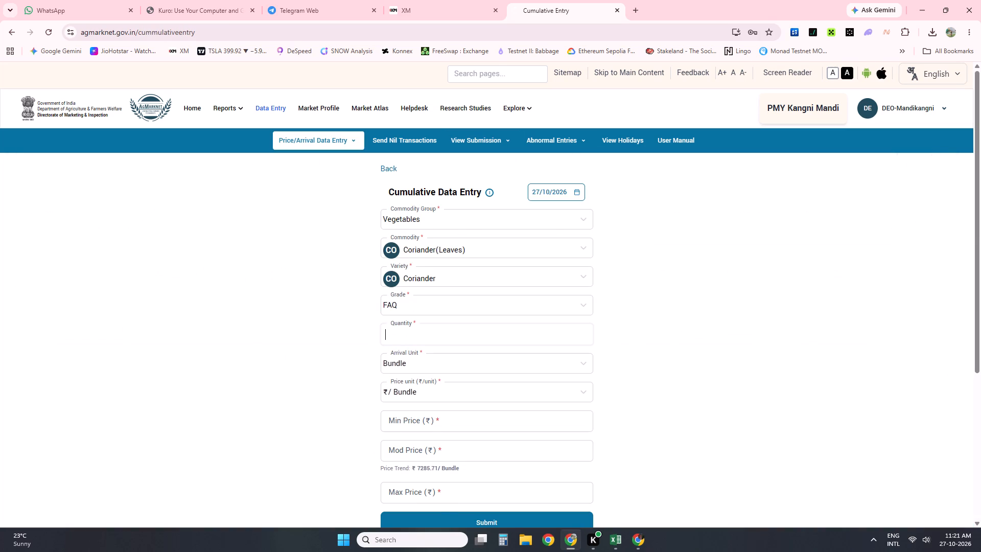
Enter quantity 0.2 for the coriander, with arrival unit Quintal and price unit ₹/Quintal.
text(0.2)
double_click(415, 376)
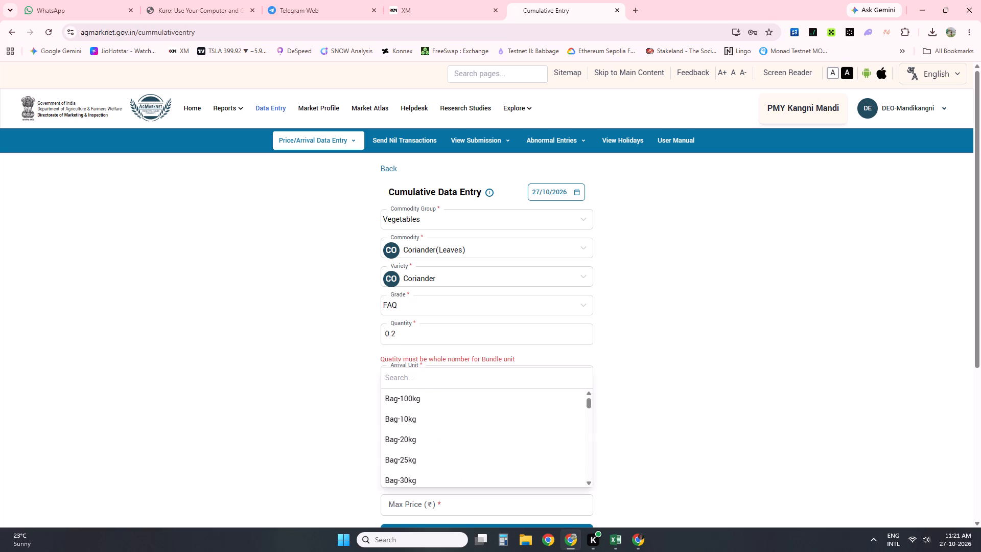
key(q)
double_click(406, 403)
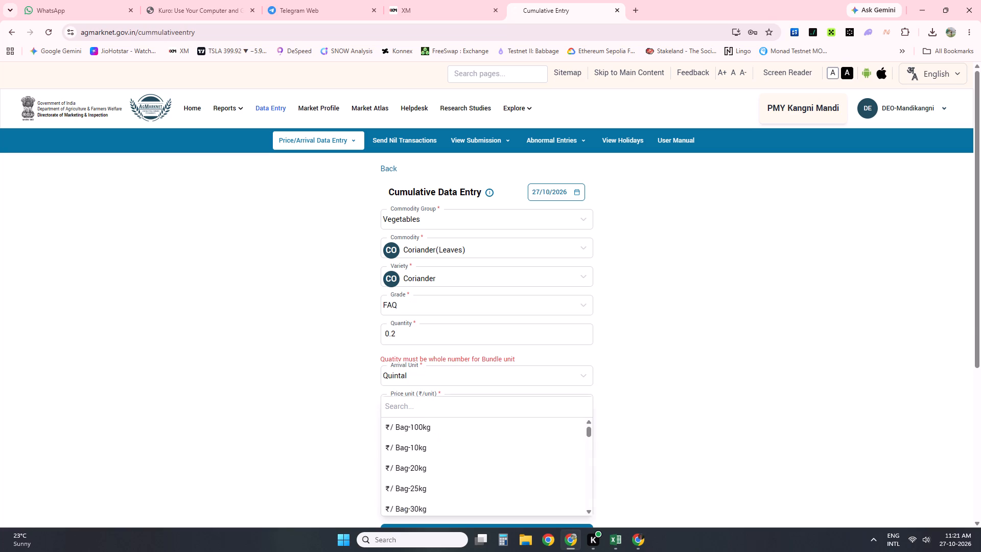
click(408, 405)
key(q)
click(404, 422)
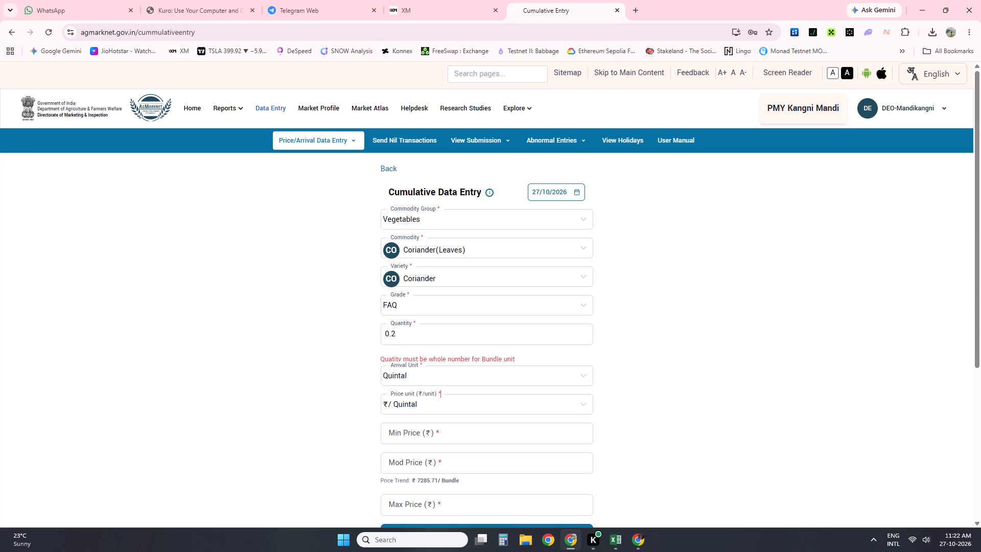
Submit the coriander entry with minimum price ₹2,500, mod price ₹3,500 and maximum price ₹5,000, accepting the price difference from the trend.
click(415, 434)
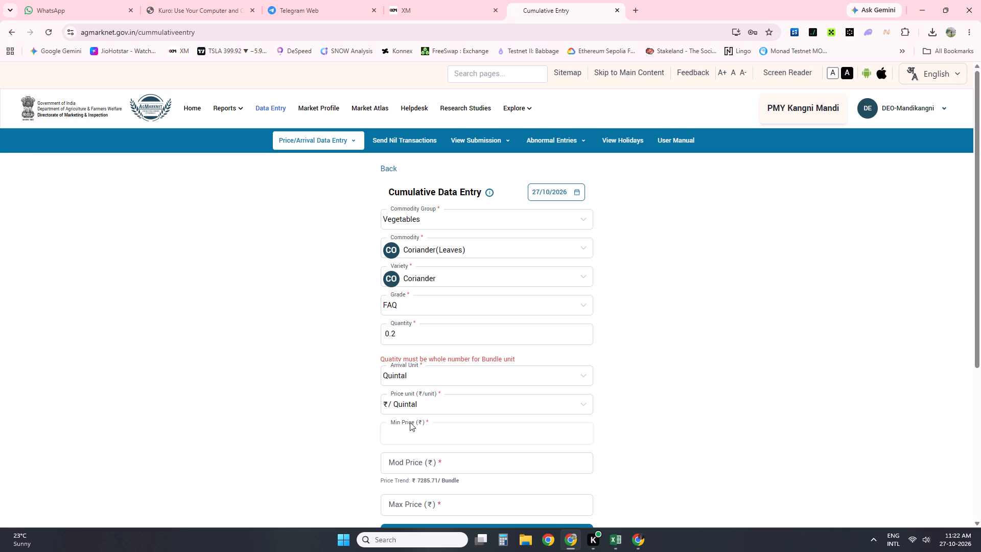
text(2500)
key(Tab)
text(3500)
key(Tab)
key(5)
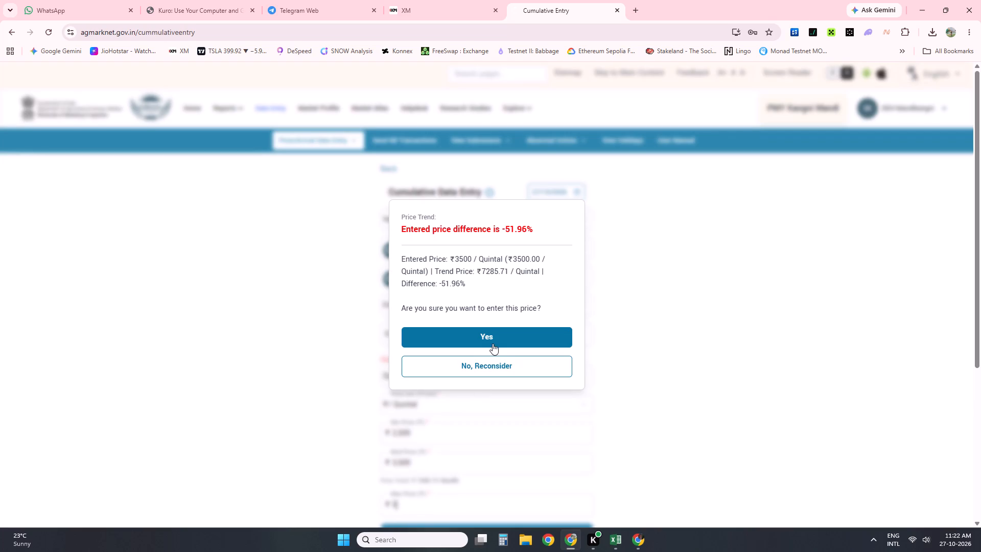
click(493, 343)
click(495, 341)
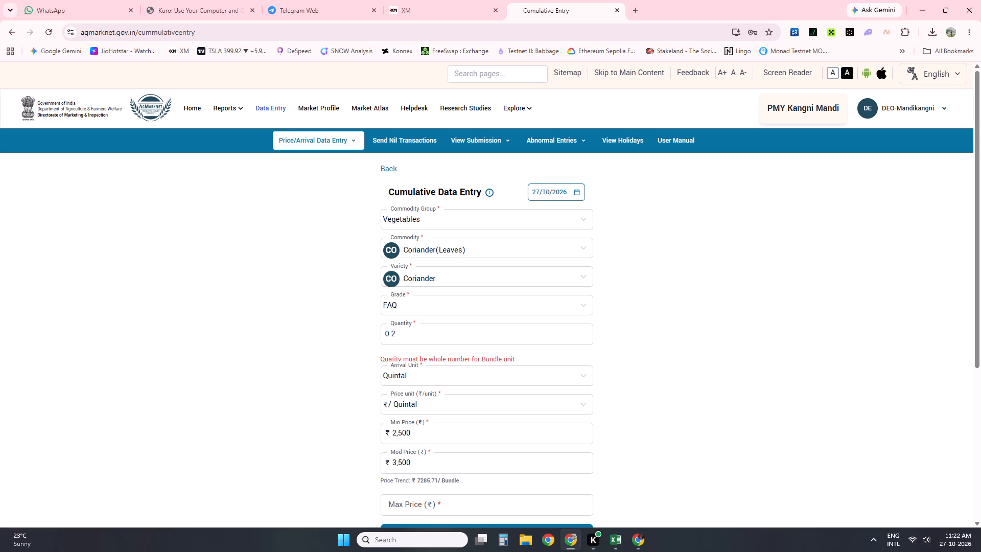
click(424, 501)
text(5000)
key(Tab)
key(Return)
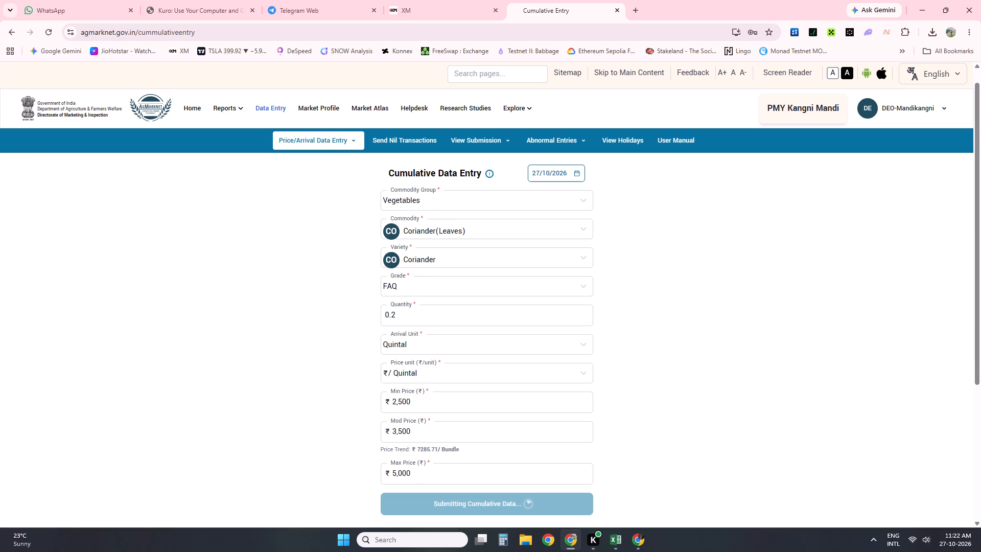
key(Tab)
key(Return)
Start a new entry with commodity Cucumbar(Kheera) and variety Cucumbar.
scroll(914, 495, down, 6)
click(912, 325)
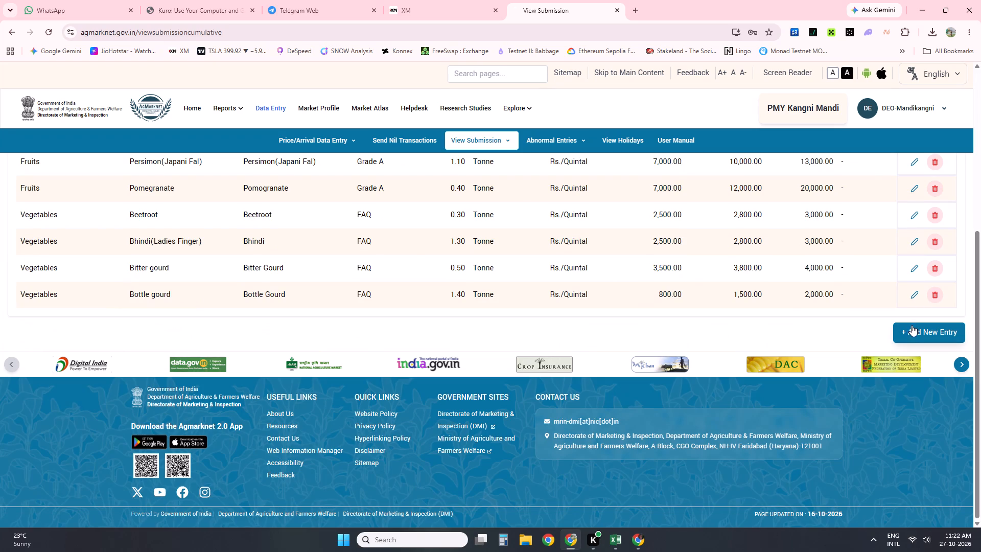
click(438, 244)
scroll(447, 302, down, 4)
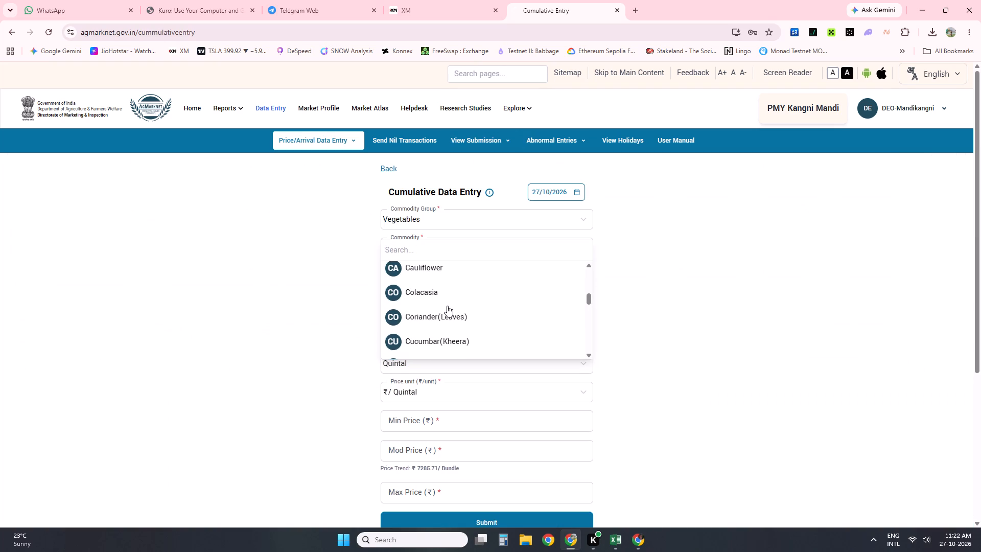
scroll(447, 306, down, 1)
click(447, 288)
click(449, 278)
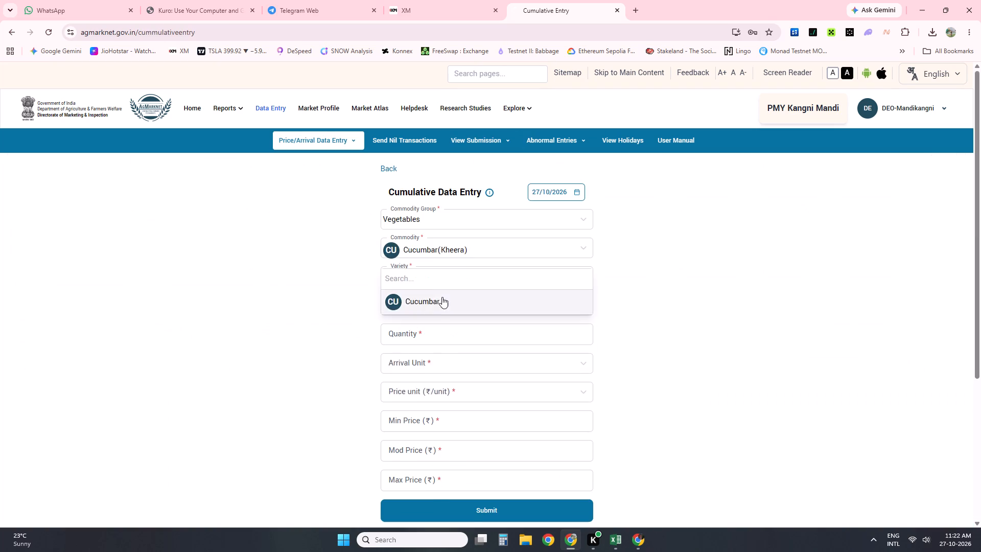
click(442, 297)
click(438, 306)
click(431, 328)
Enter quantity 1.1 for the cucumber entry and choose grade FAQ.
click(430, 339)
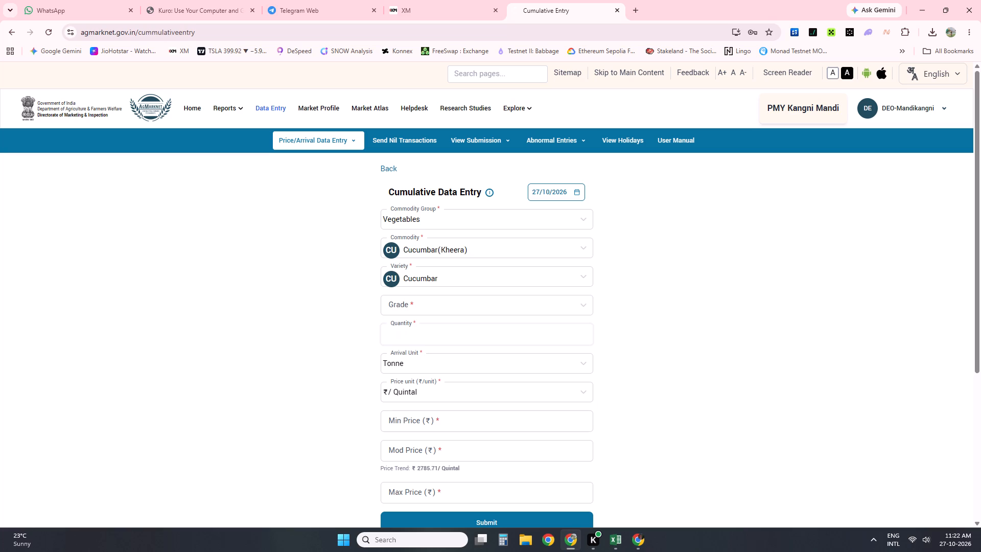
text(1.)
key(Return)
key(1)
key(Tab)
key(Tab)
key(Tab)
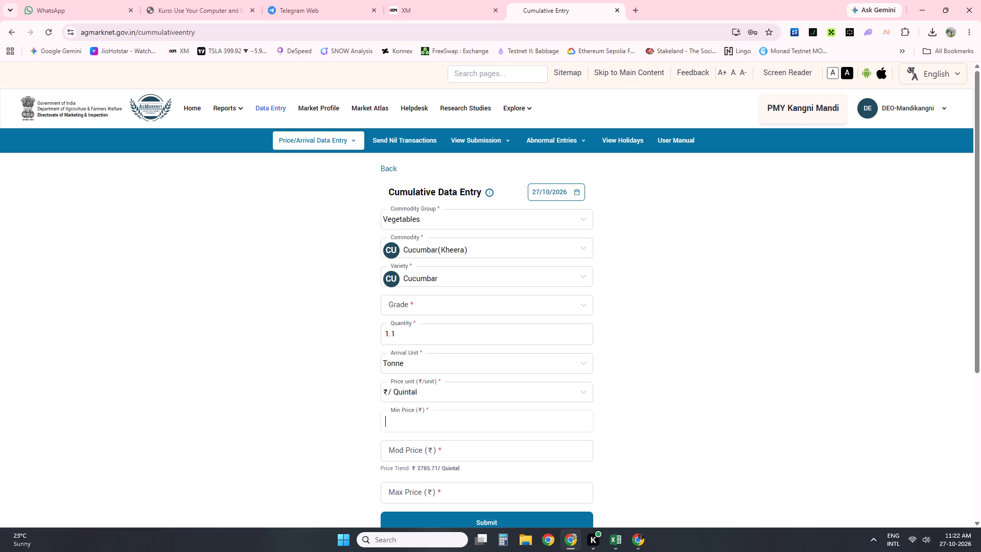
click(434, 297)
click(408, 333)
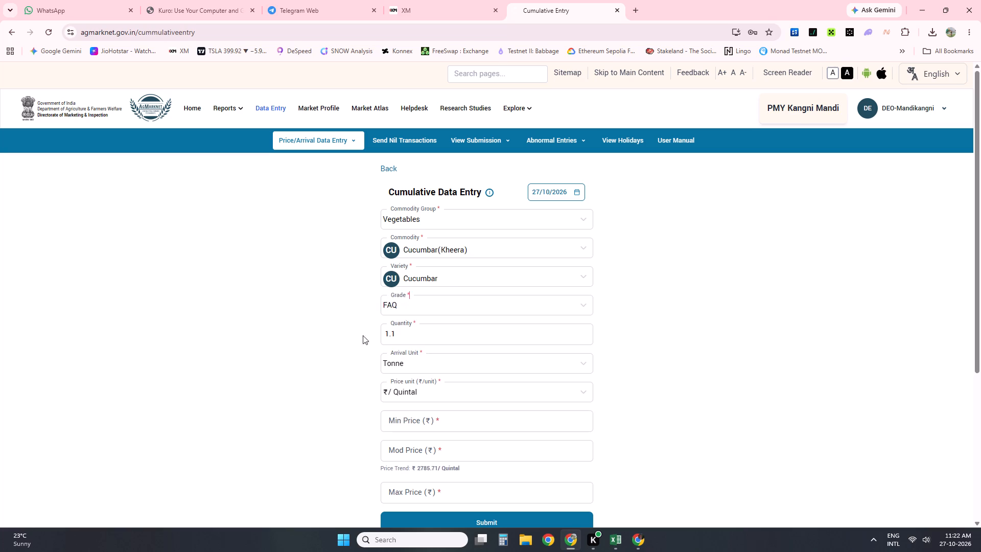
click(337, 338)
Submit the cucumber entry with minimum price ₹1,500, mod price ₹2,500 and maximum price ₹3,000.
click(411, 427)
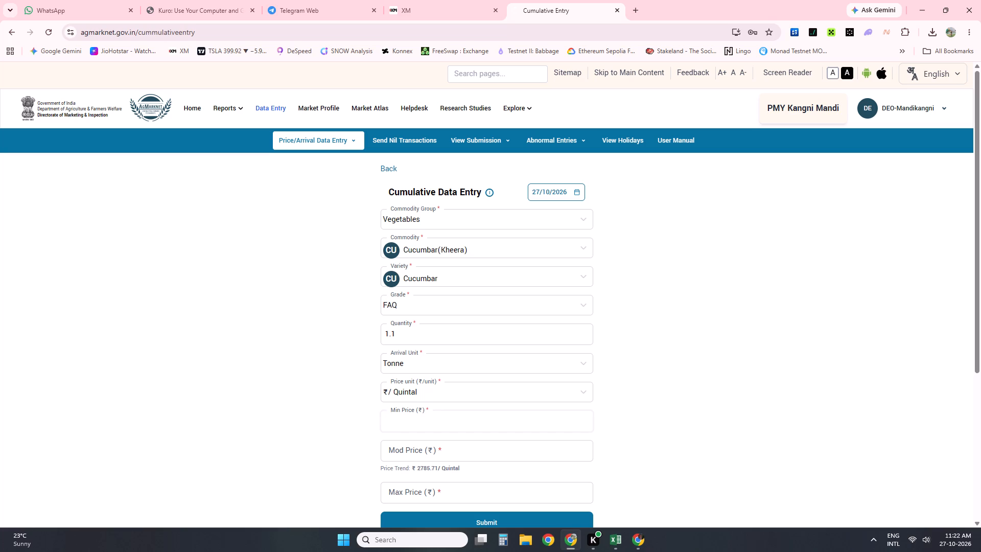
text(150)
key(Tab)
text(12)
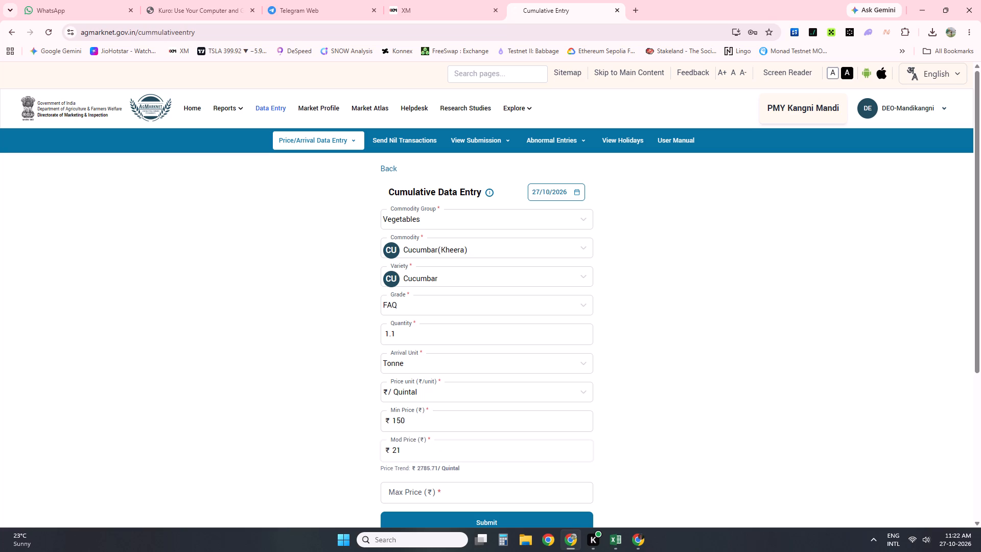
key(shift+Tab)
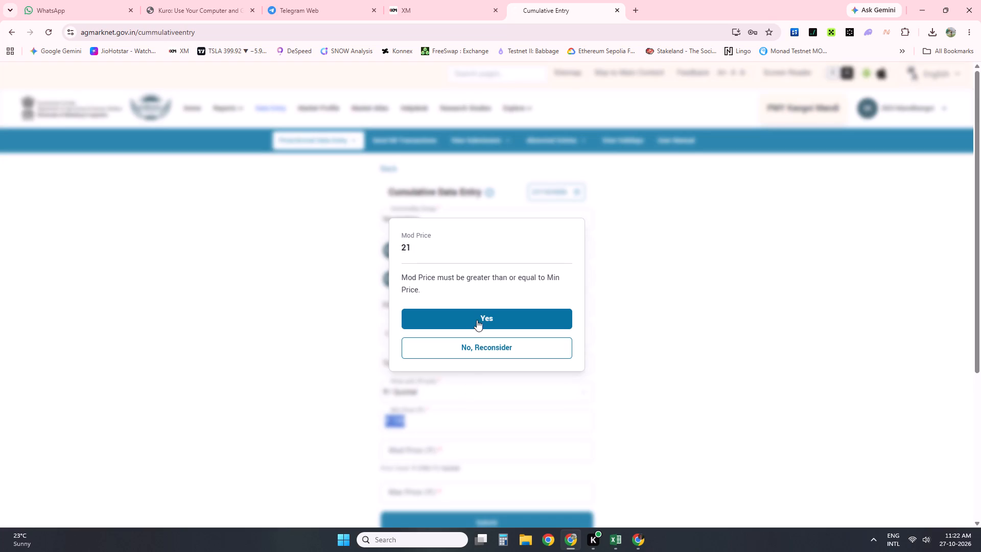
click(477, 320)
click(416, 425)
key(0)
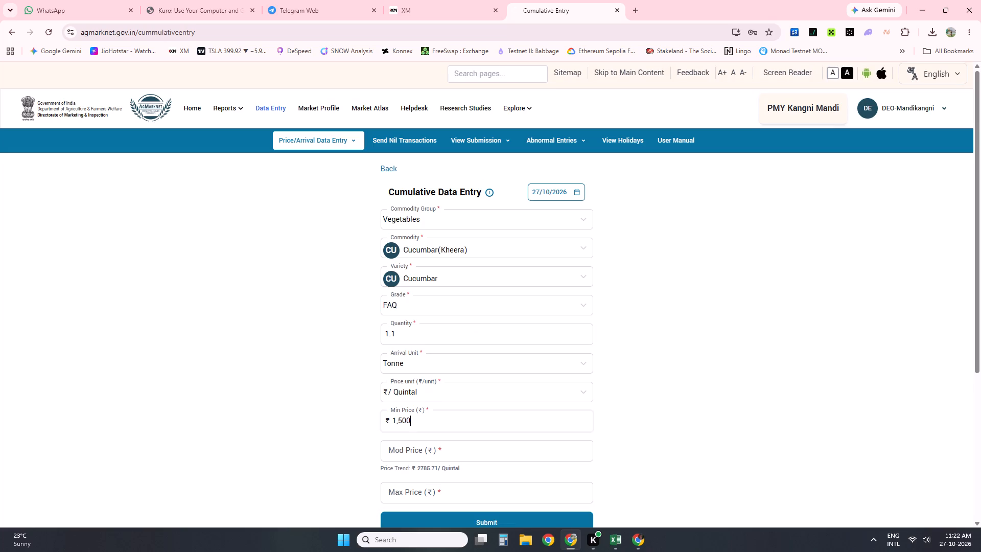
key(Tab)
text(2500)
key(Tab)
text(3000)
key(Return)
key(Tab)
key(Return)
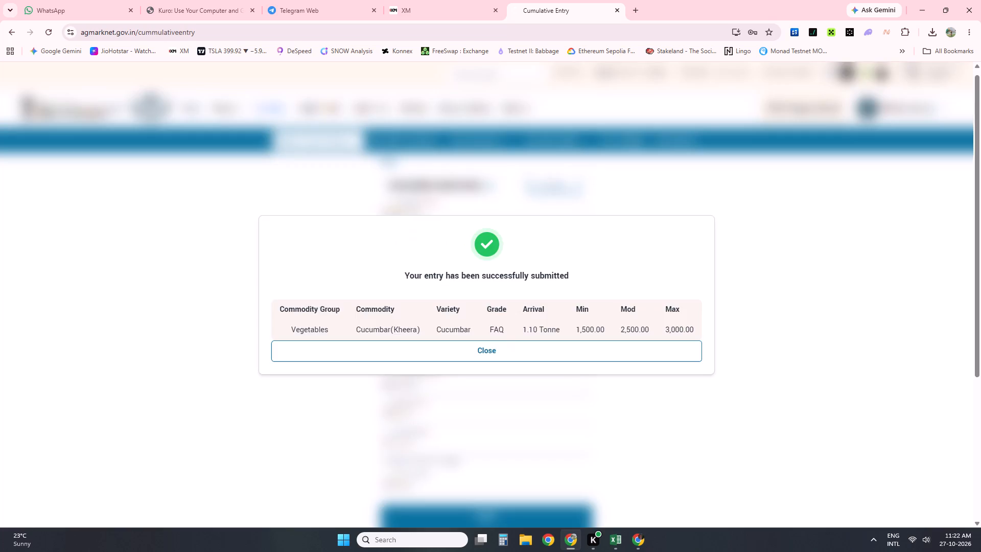
key(Tab)
key(Return)
Start a new entry with commodity French Beans(Frasbean) and variety French Beans (Frasbean).
scroll(907, 405, down, 5)
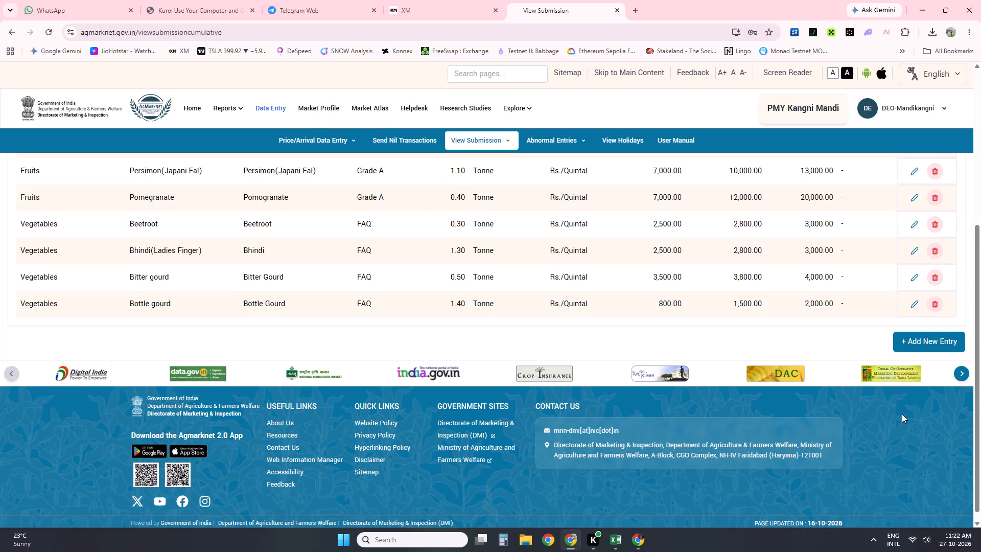
click(919, 337)
click(450, 250)
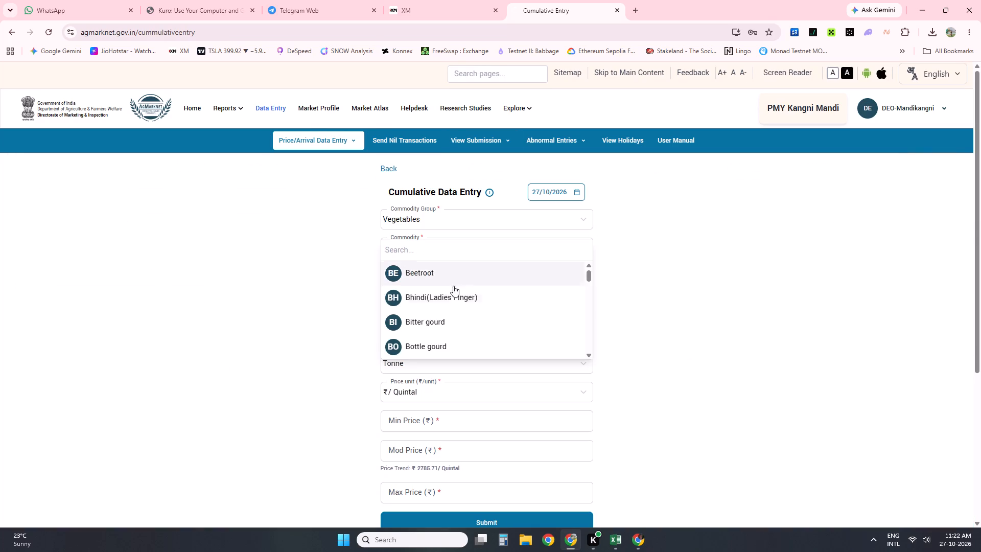
scroll(478, 320, down, 5)
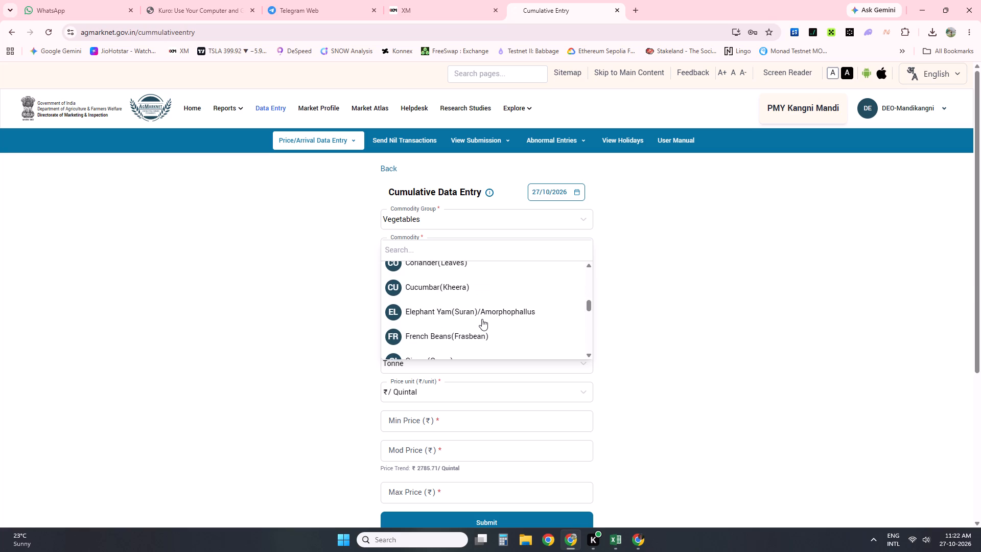
scroll(474, 328, down, 1)
click(458, 280)
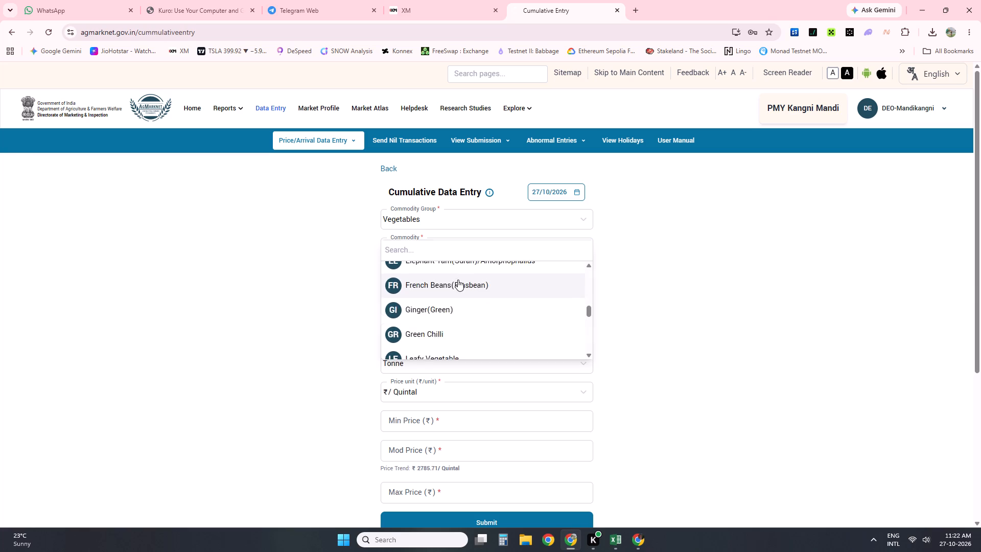
click(460, 261)
click(456, 275)
double_click(451, 302)
click(458, 277)
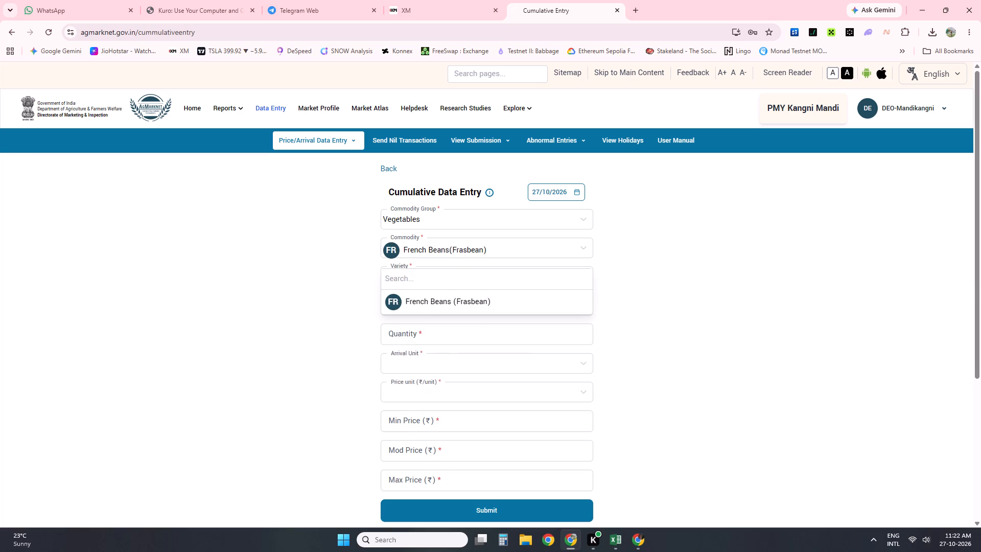
click(449, 296)
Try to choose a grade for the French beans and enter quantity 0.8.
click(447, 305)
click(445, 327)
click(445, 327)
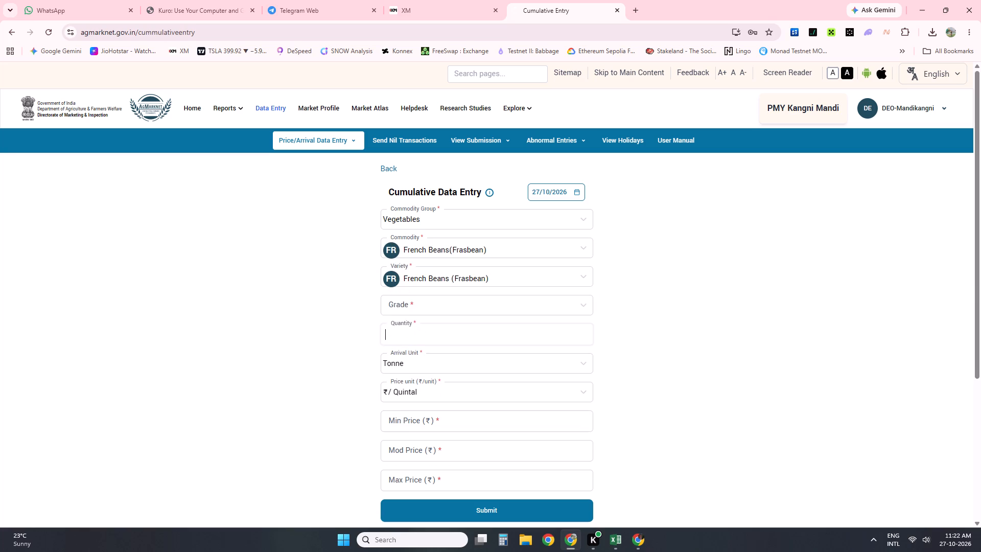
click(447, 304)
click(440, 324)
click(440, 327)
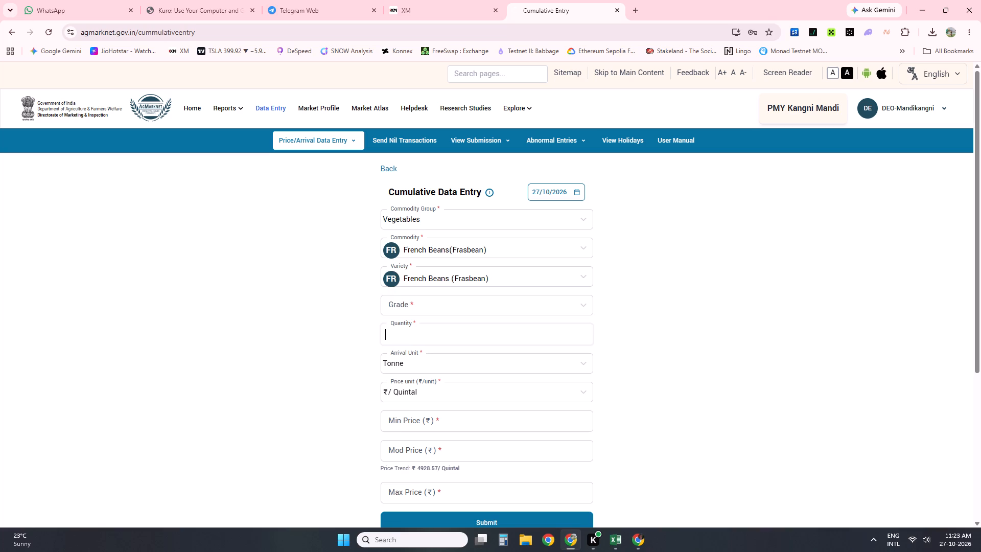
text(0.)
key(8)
Enter ₹5,000 as the minimum, mod and maximum price of the French beans.
key(Tab)
key(Tab)
key(Tab)
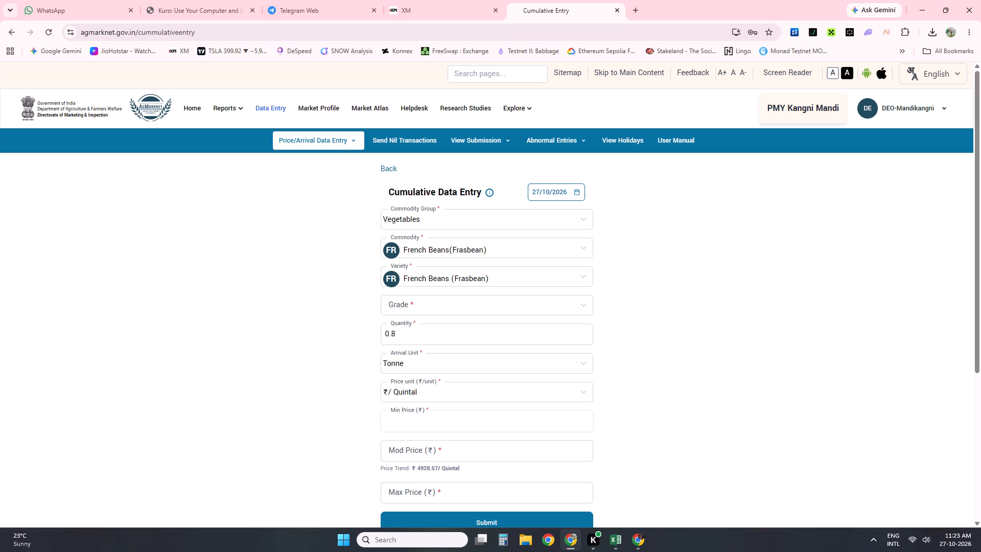
text(5000)
key(Tab)
text(45000)
key(BackSpace)
key(BackSpace)
key(BackSpace)
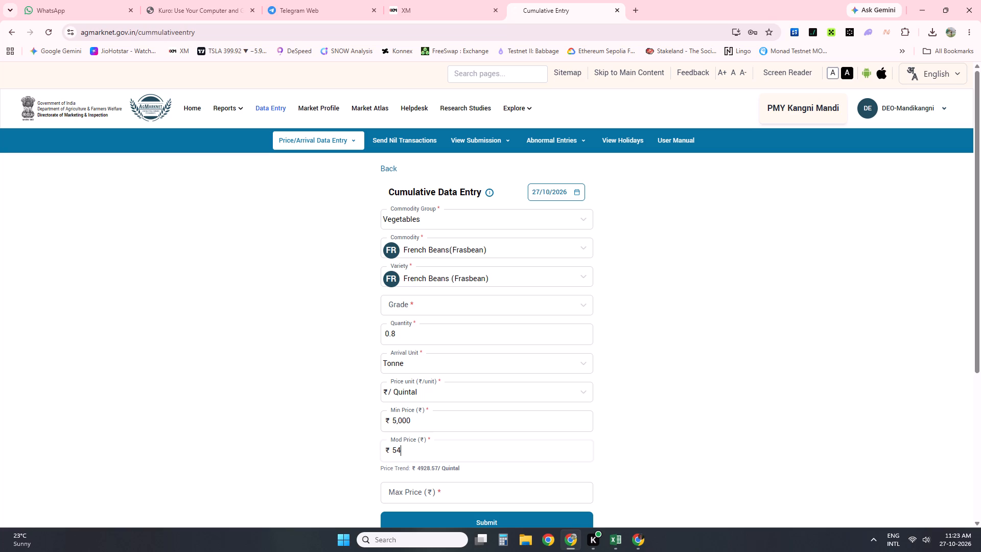
key(BackSpace)
text(0000)
key(BackSpace)
key(Tab)
text(5000)
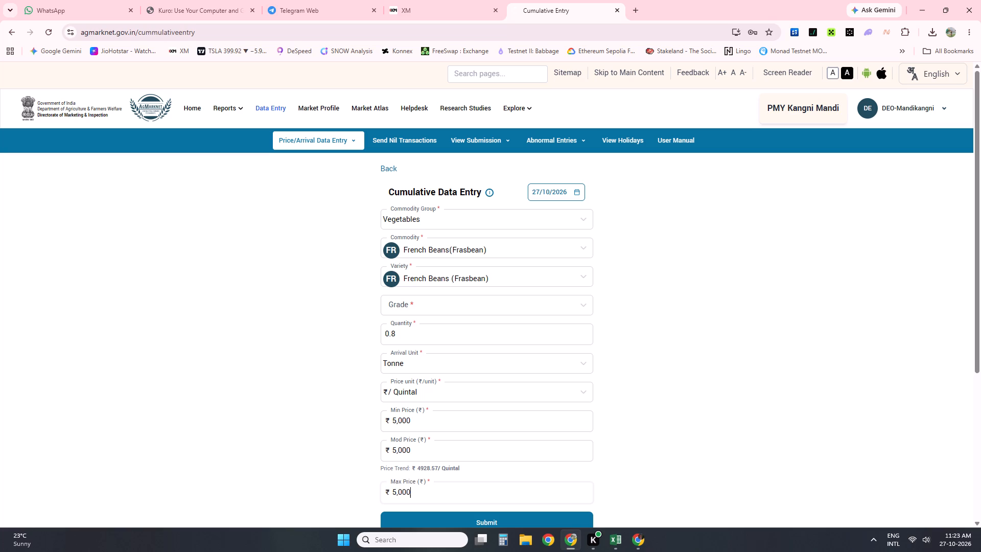
Set the French beans quantity to 0.5 and try to submit the entry.
click(412, 328)
key(BackSpace)
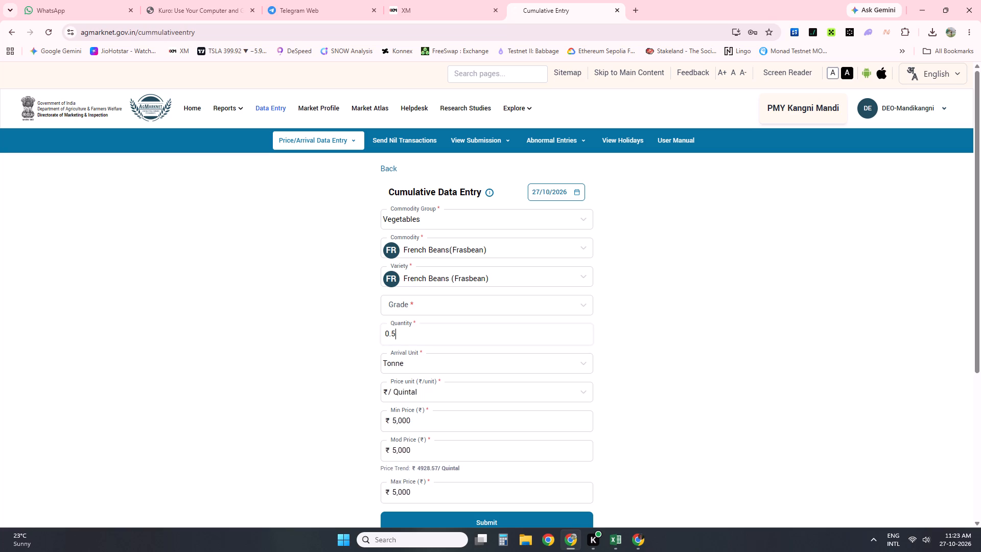
key(5)
key(Tab)
key(Tab)
key(Tab)
key(Tab)
key(Tab)
key(Tab)
key(Return)
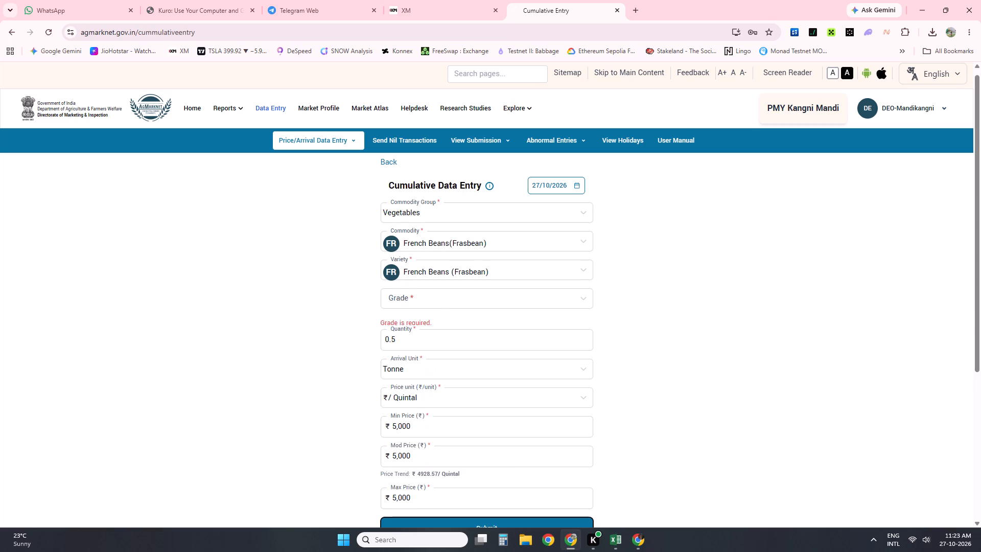
Choose grade FAQ for the French beans and submit the entry.
click(425, 298)
click(416, 318)
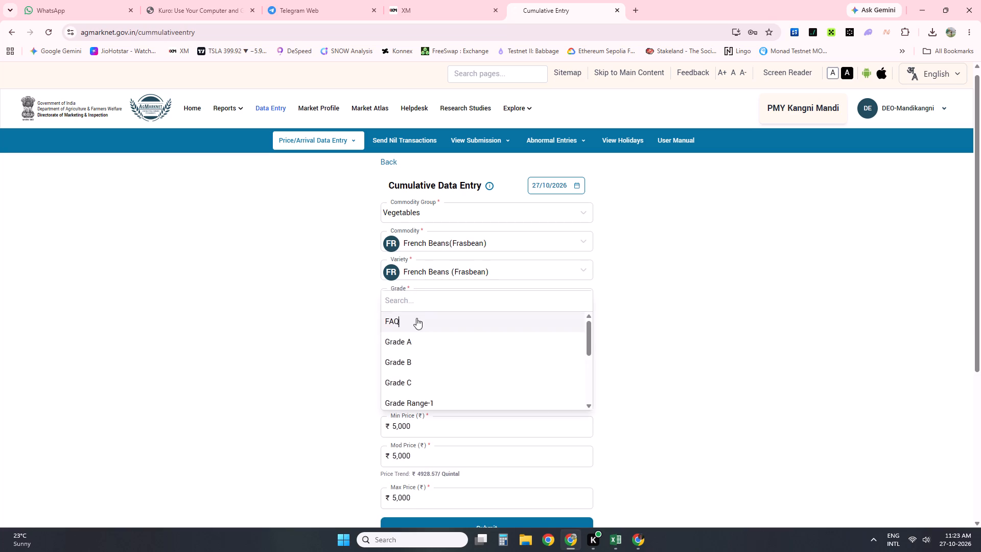
click(312, 382)
scroll(348, 378, down, 2)
click(454, 424)
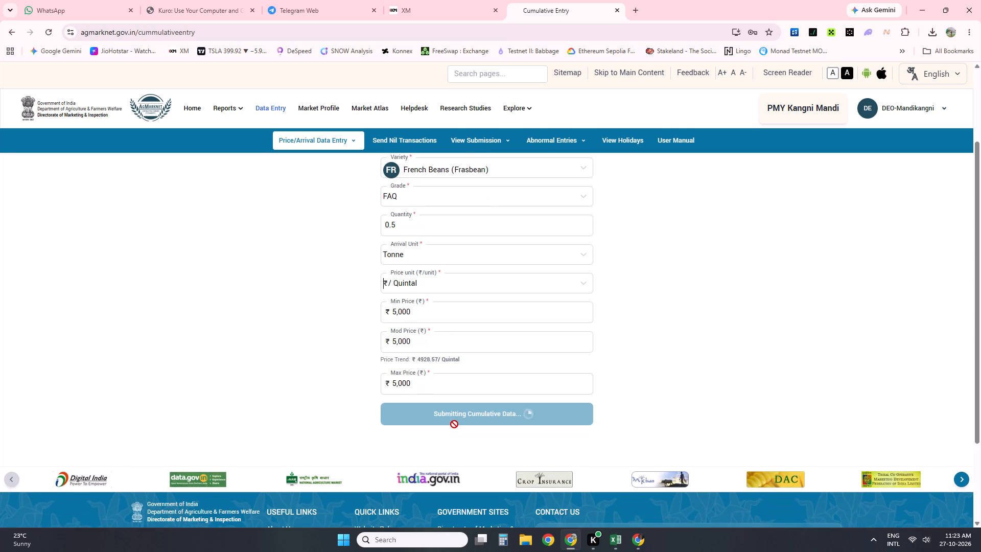
click(505, 346)
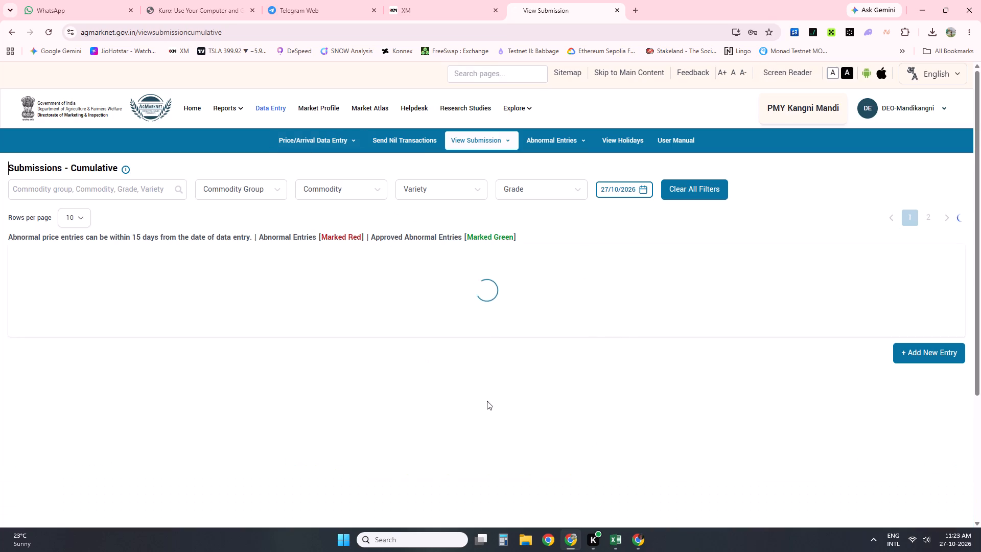
Start a new entry with commodity Ginger(Green).
click(921, 361)
scroll(884, 401, down, 6)
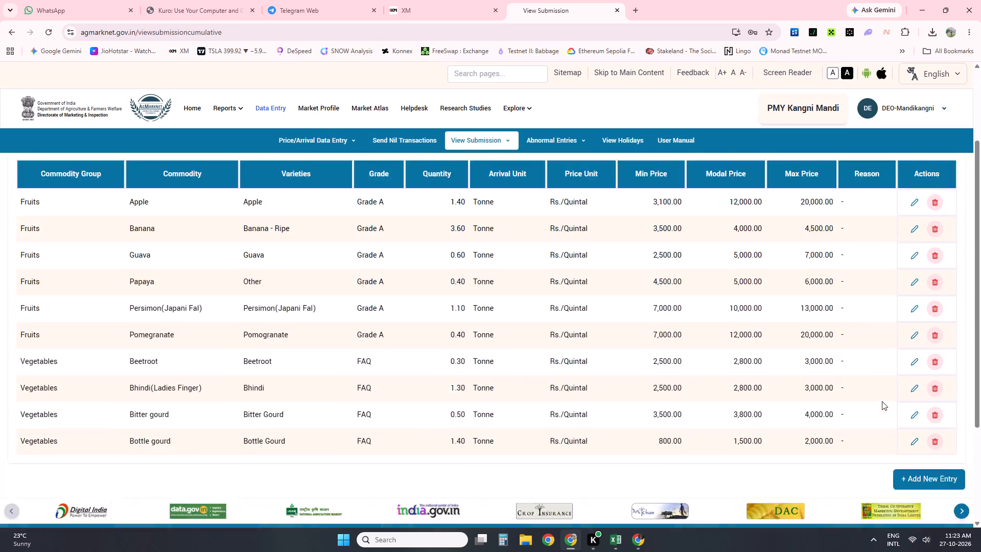
click(933, 336)
click(438, 247)
scroll(454, 311, down, 2)
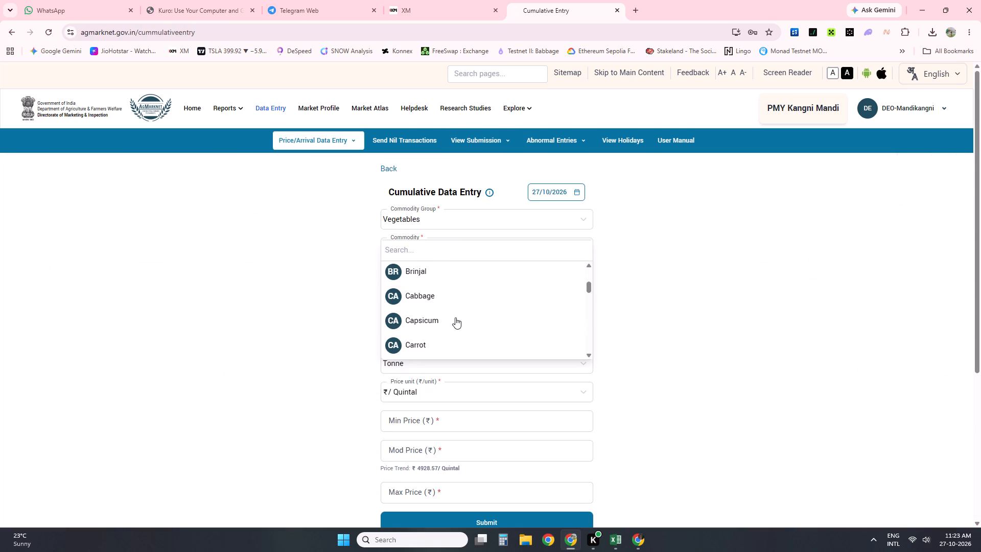
scroll(455, 317, down, 4)
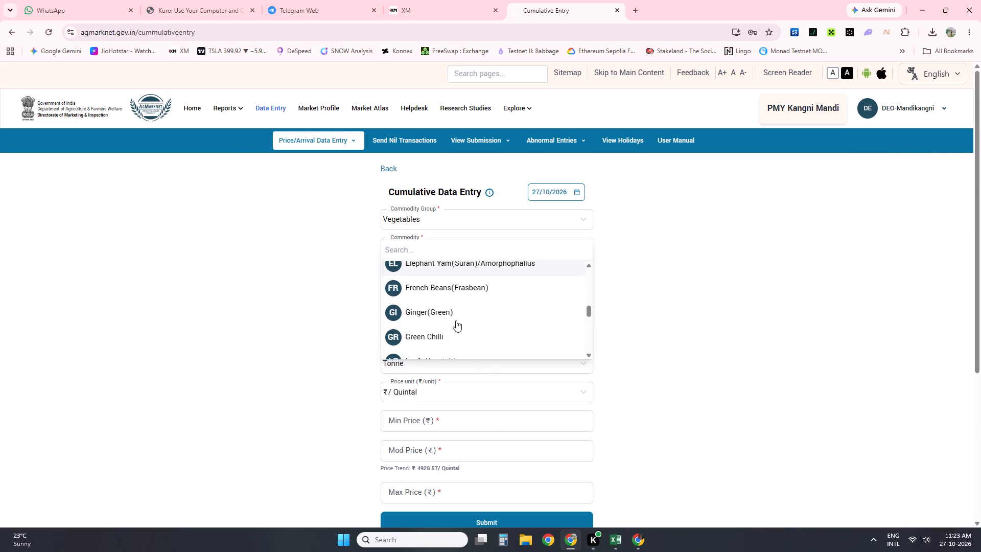
click(455, 316)
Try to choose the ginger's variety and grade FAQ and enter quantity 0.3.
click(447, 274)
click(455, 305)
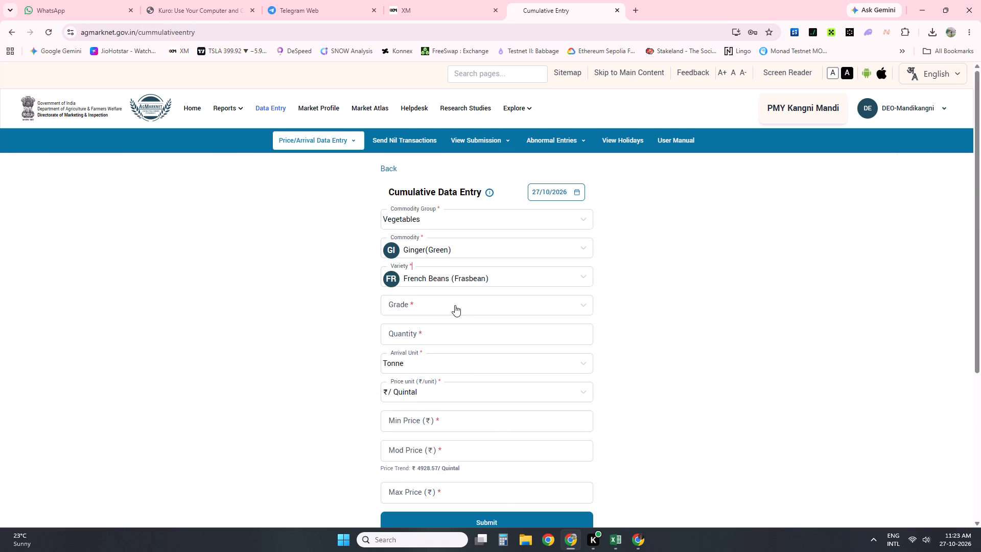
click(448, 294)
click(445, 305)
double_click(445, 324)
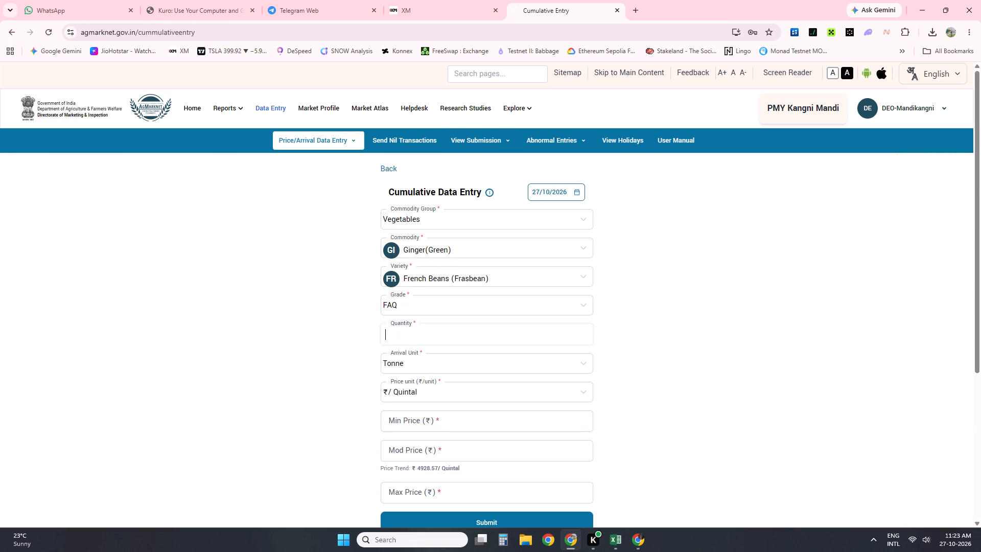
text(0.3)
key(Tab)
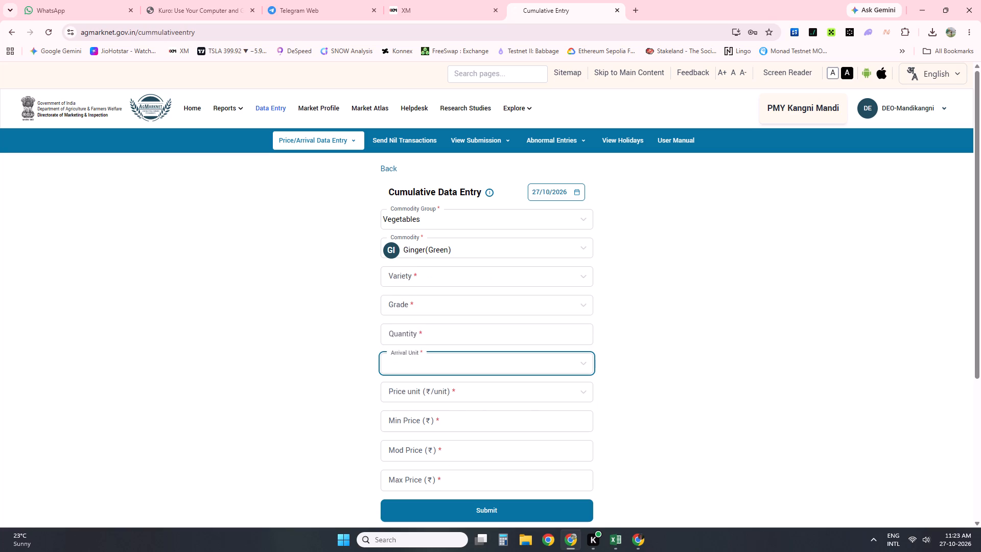
Choose variety Green Ginger and grade FAQ for the ginger entry and enter quantity 0.3.
click(414, 270)
click(415, 303)
click(420, 298)
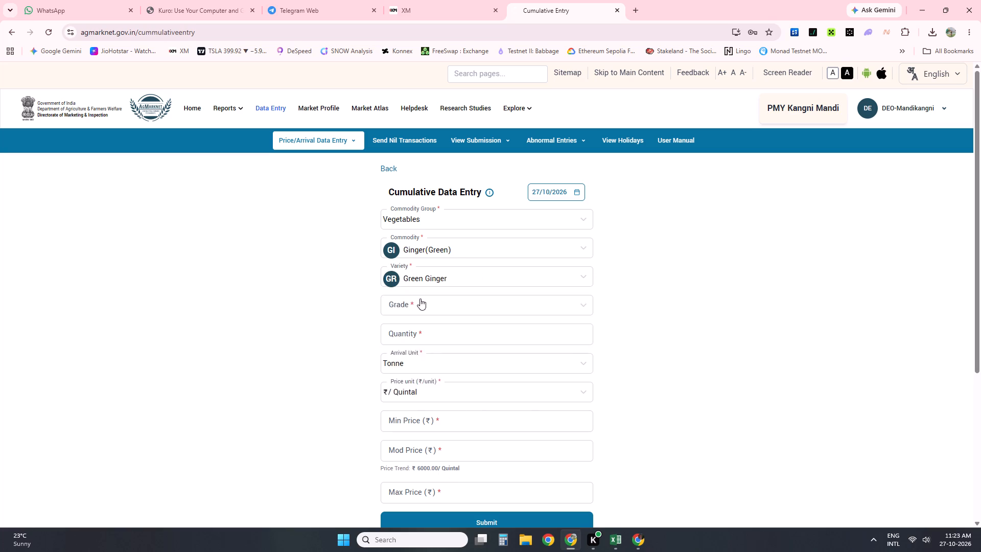
click(415, 323)
click(415, 330)
text(03)
key(BackSpace)
text(.3)
Submit the ginger entry with minimum price ₹5,000, mod price ₹6,000 and maximum price ₹7,000.
key(Tab)
key(Tab)
key(Tab)
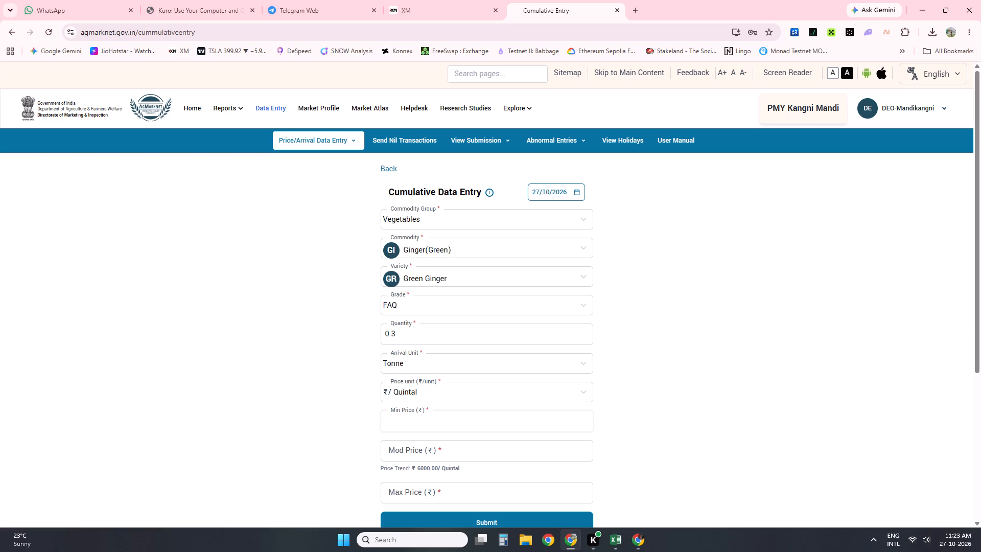
text(5000)
key(Tab)
text(6000)
key(Tab)
text(7000)
key(Tab)
key(Return)
key(Tab)
key(Return)
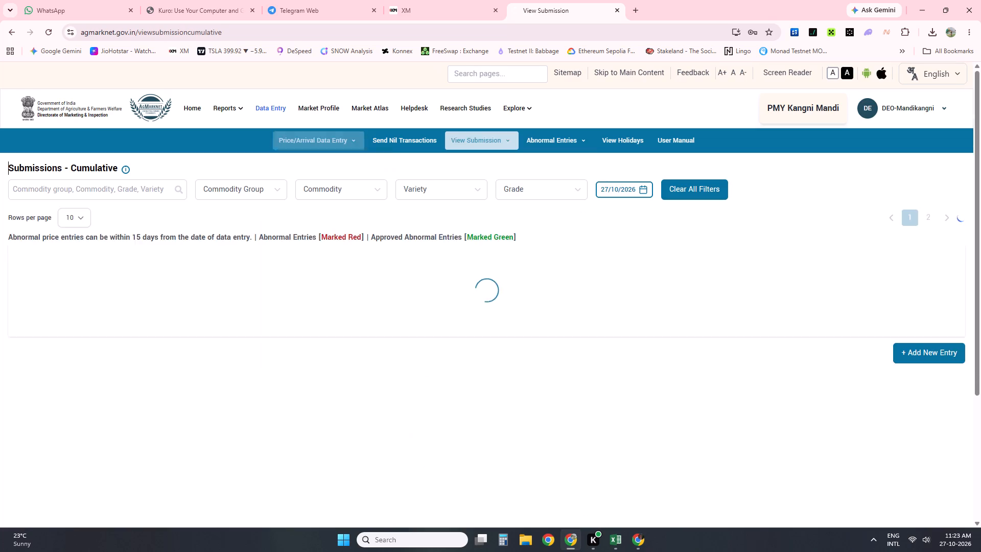
Start a new entry with commodity Green Chilli.
scroll(641, 265, down, 6)
click(930, 335)
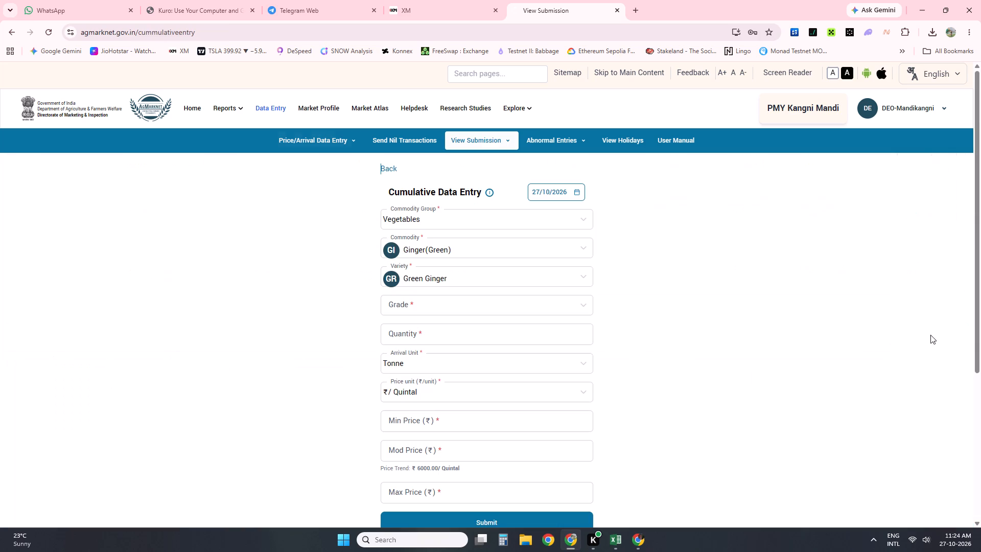
click(460, 244)
scroll(473, 302, down, 5)
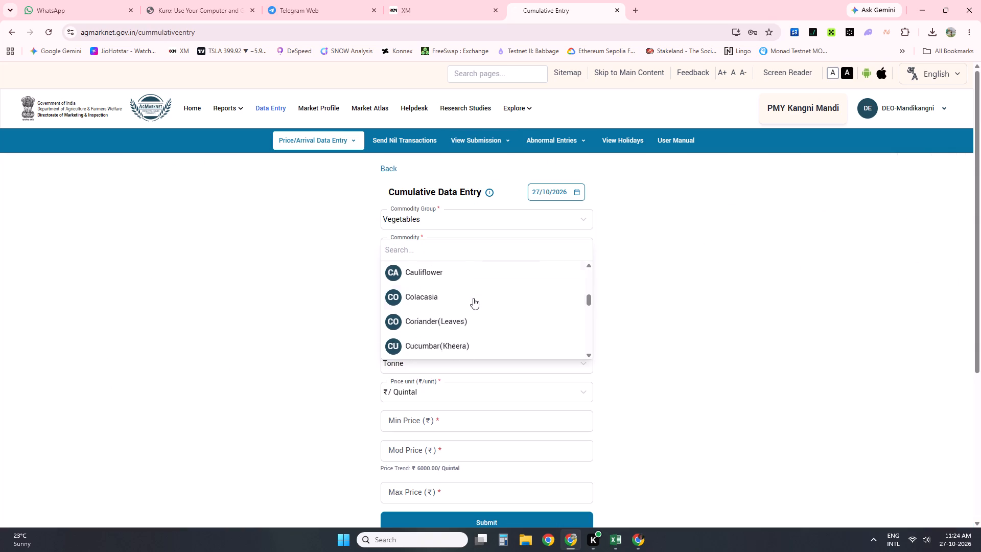
scroll(473, 298, down, 2)
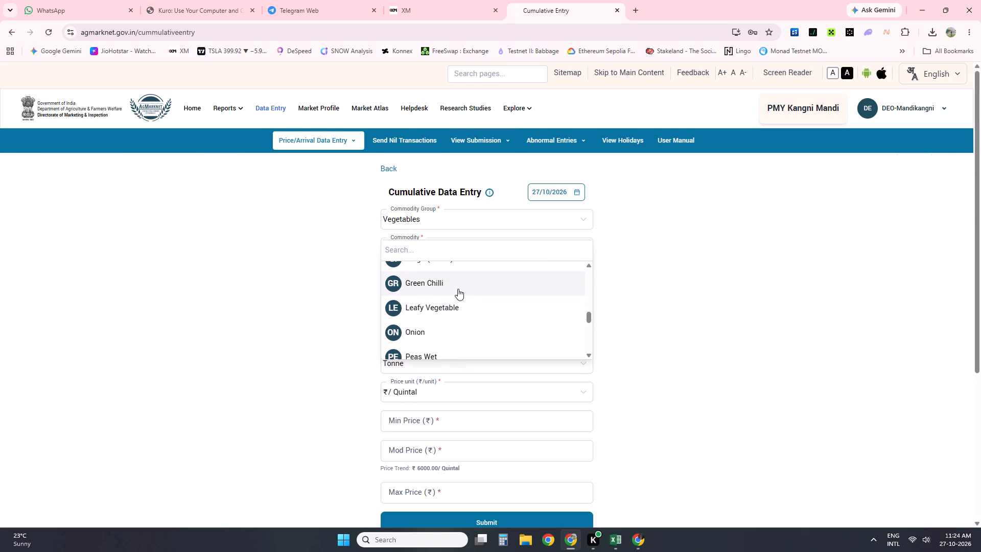
click(458, 289)
Choose variety Green Chilly and grade FAQ for the green chilli entry and enter quantity 0.4.
click(453, 282)
double_click(425, 302)
double_click(410, 332)
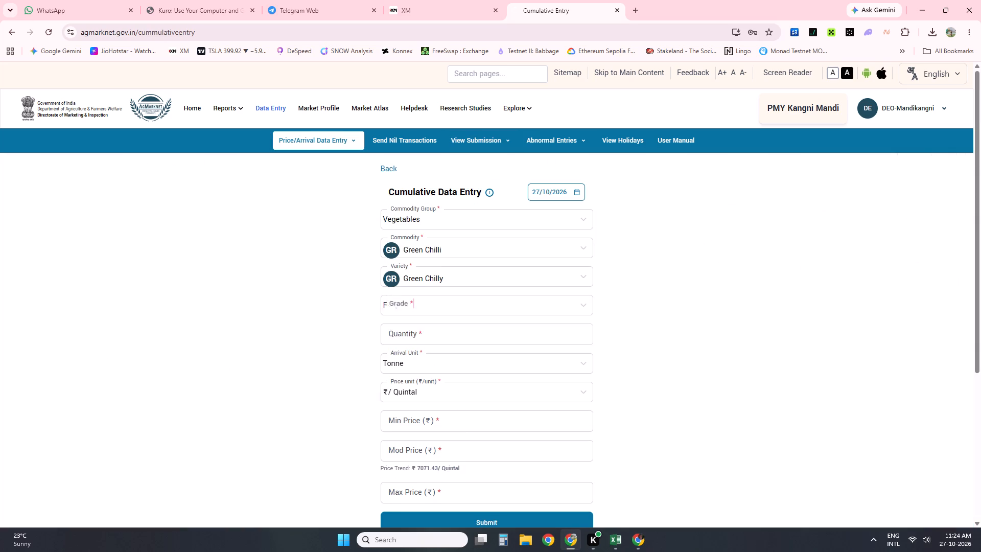
click(431, 308)
click(418, 329)
click(418, 329)
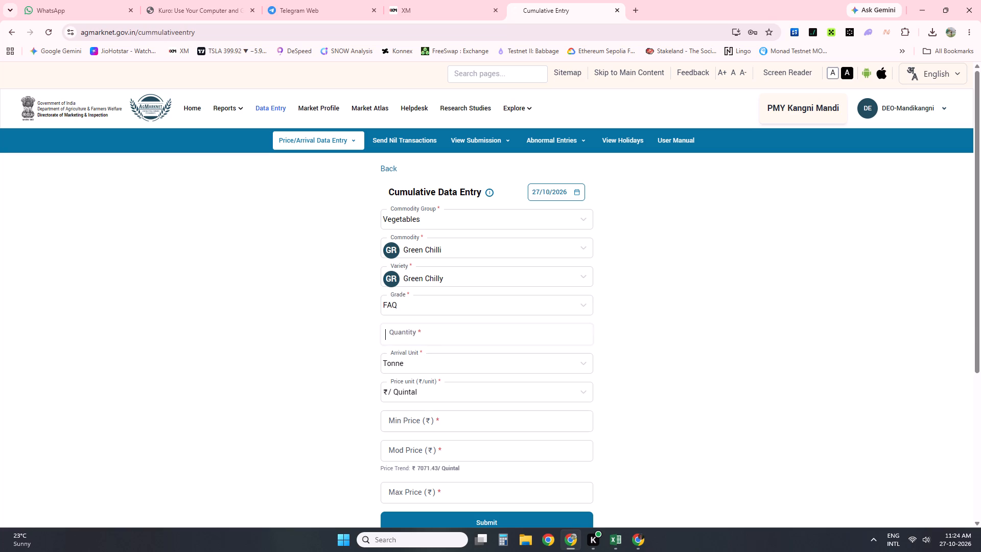
text(0.)
key(4)
Submit the green chilli entry with minimum price ₹5,000, mod price ₹6,000 and maximum price ₹7,000.
key(Tab)
key(Tab)
key(Tab)
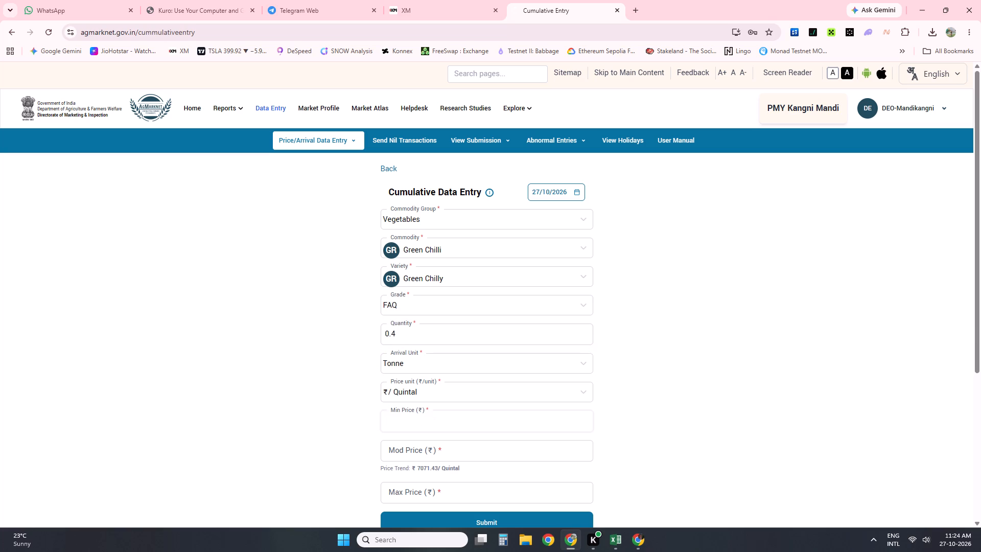
text(5000)
key(Tab)
text(6000)
key(Tab)
text(7000)
key(Tab)
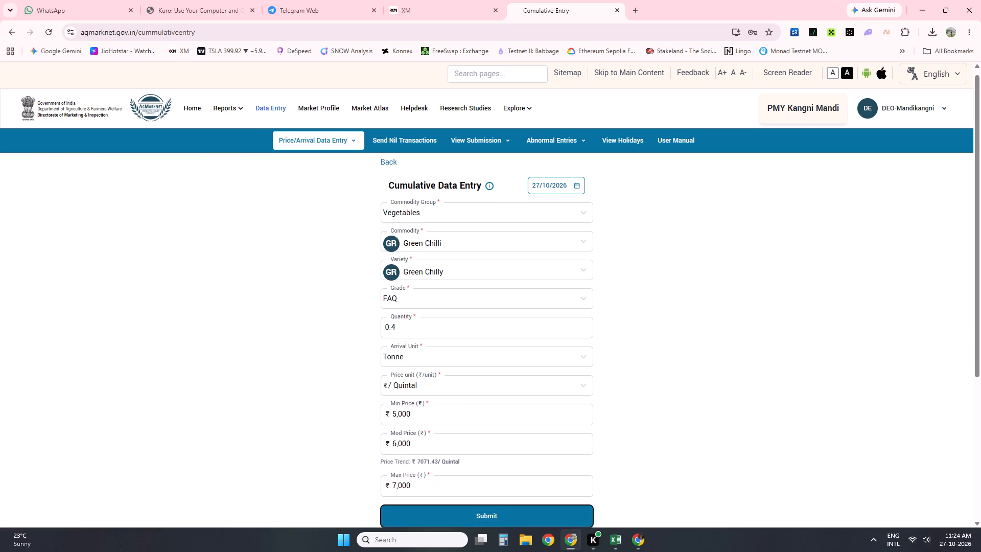
key(Return)
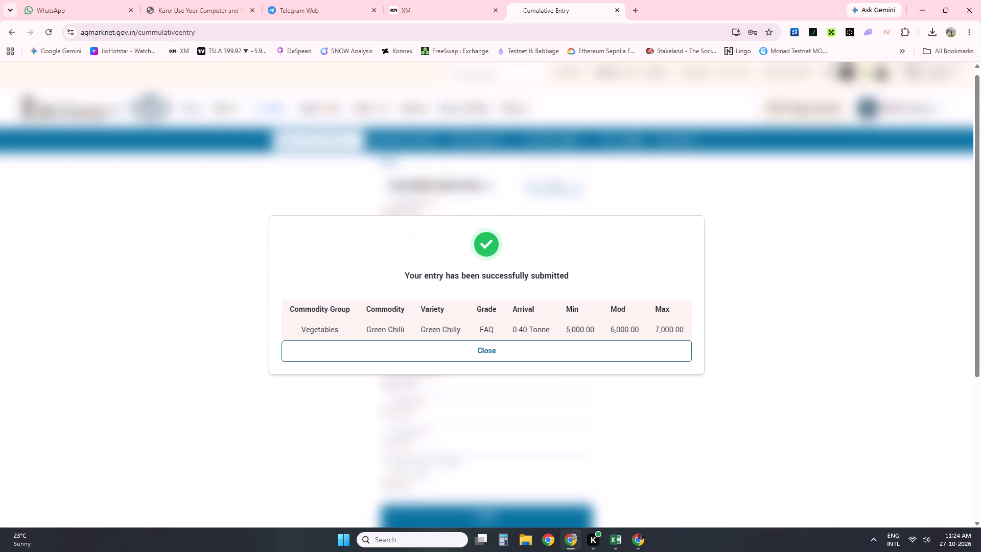
key(Tab)
key(Return)
Start a new entry with commodity Onion.
scroll(570, 372, down, 5)
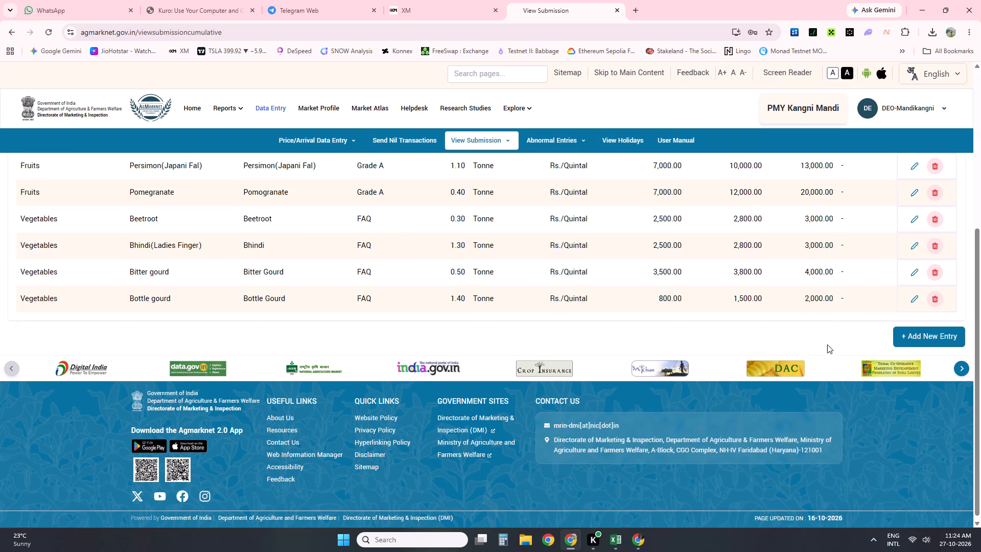
scroll(827, 345, up, 6)
scroll(827, 345, down, 4)
click(923, 392)
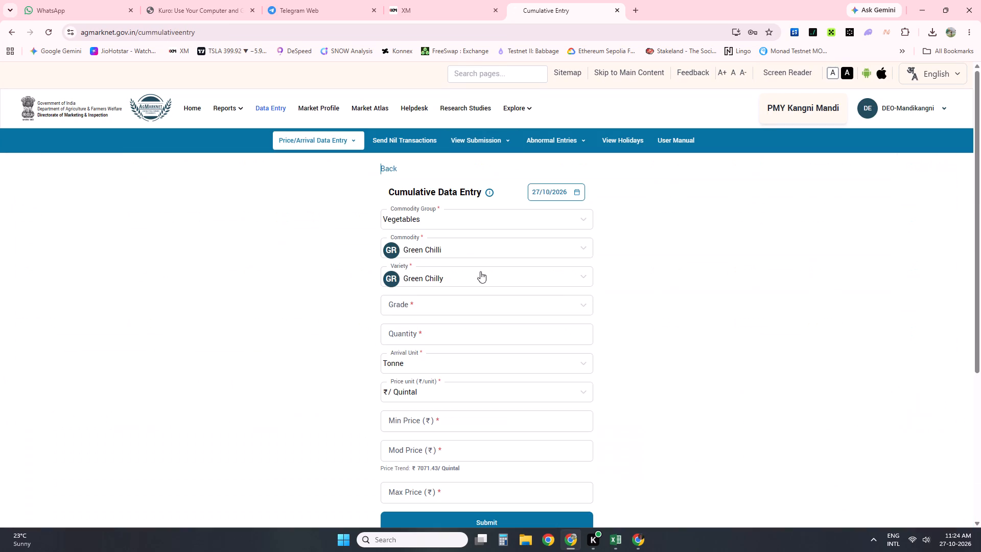
click(452, 246)
scroll(446, 286, down, 7)
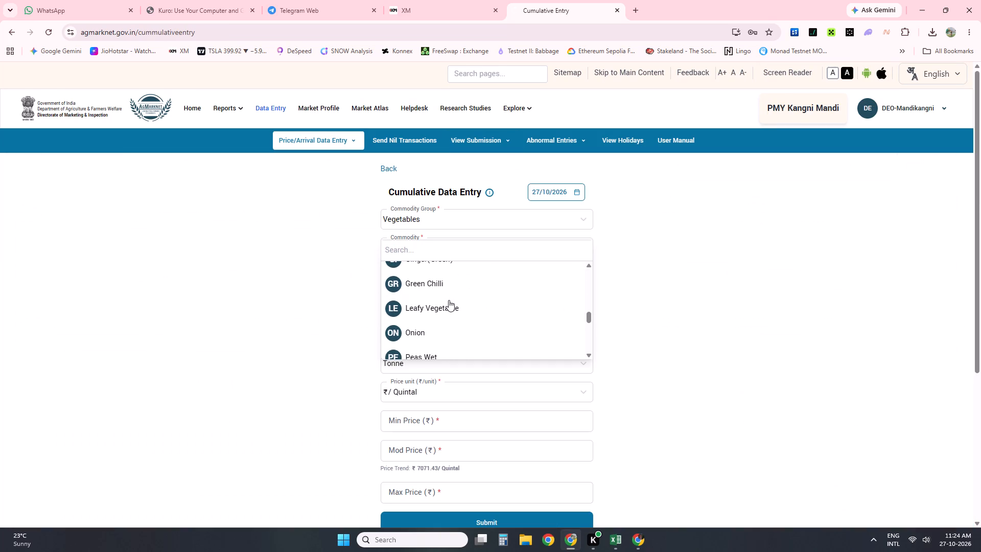
click(437, 330)
Choose variety Onion for the onion entry and enter quantity 5.9.
click(449, 279)
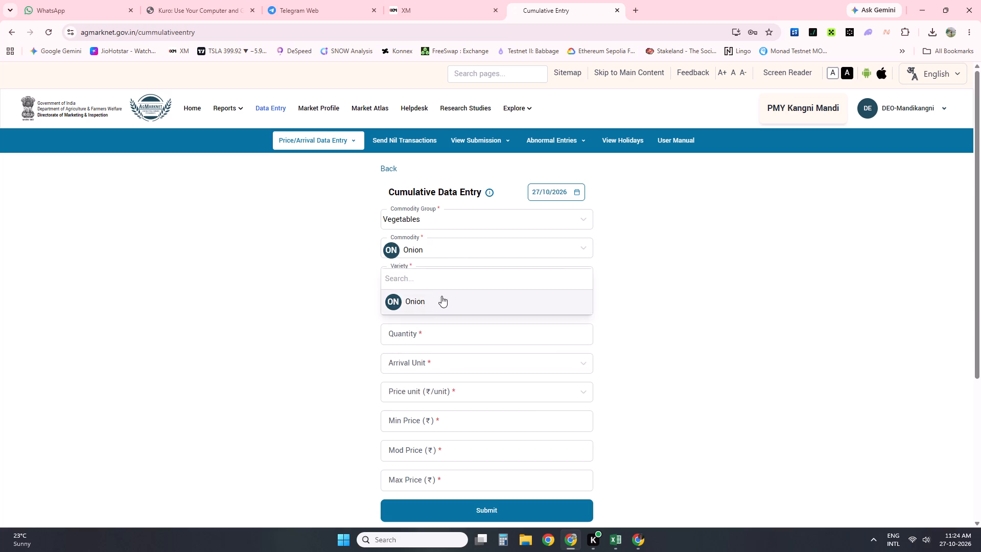
click(441, 297)
click(434, 309)
click(428, 325)
click(428, 332)
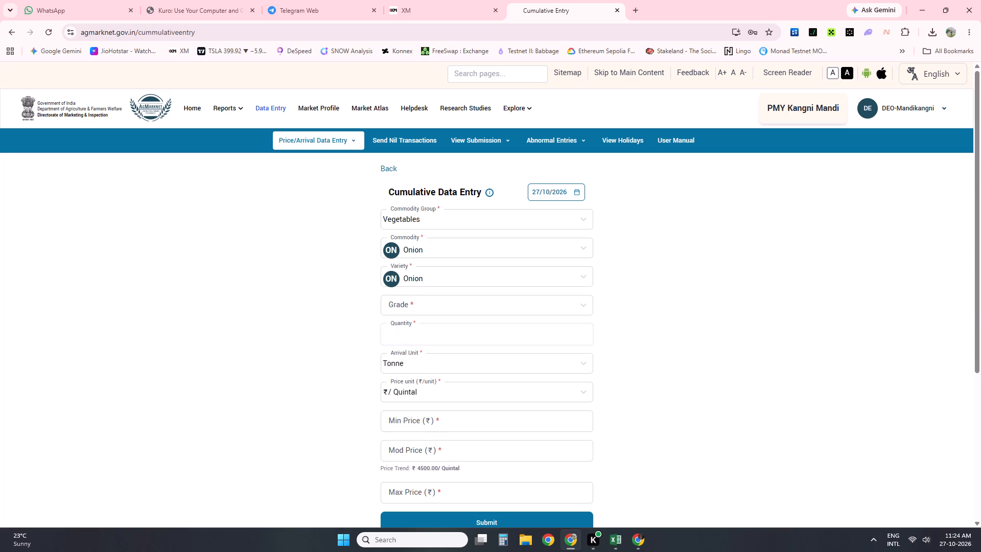
text(5.9)
Enter minimum price ₹4,000, mod price ₹5,000 and maximum price ₹5,500 for the onion and try to submit the entry.
key(Tab)
key(Tab)
key(Tab)
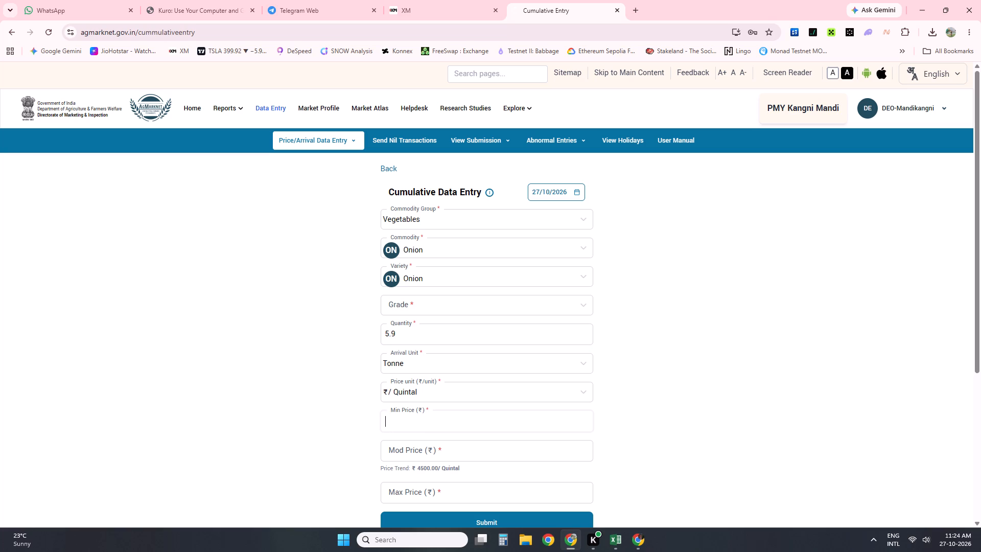
text(4000)
key(Tab)
text(5000)
key(Tab)
text(5500)
key(Tab)
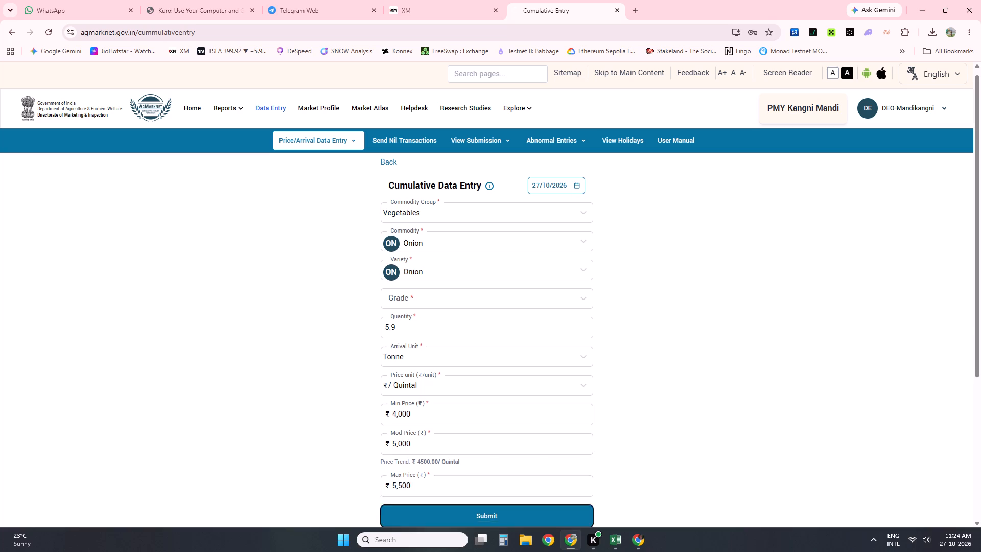
key(Return)
Set the onion's grade to FAQ and submit the entry.
click(439, 291)
click(430, 317)
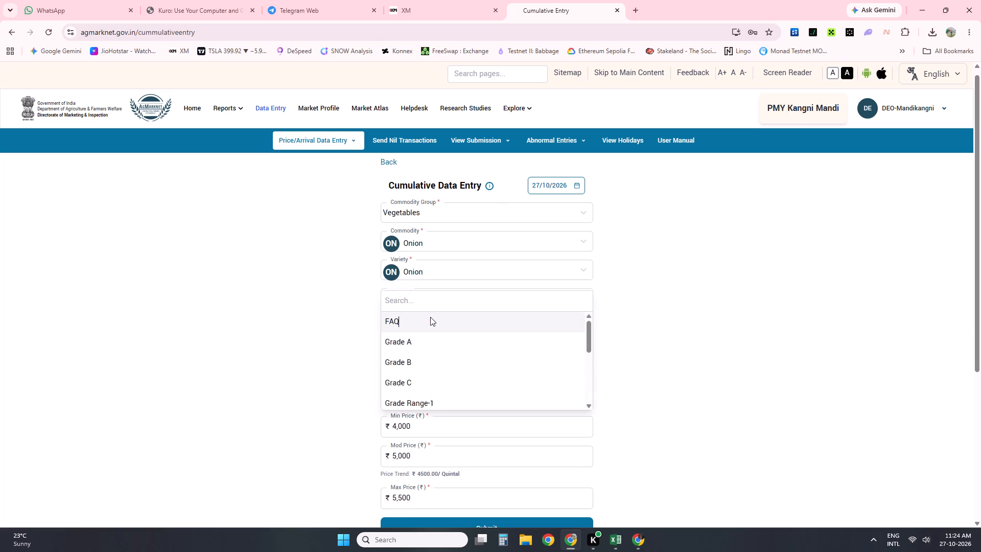
click(325, 339)
scroll(351, 336, down, 5)
click(475, 301)
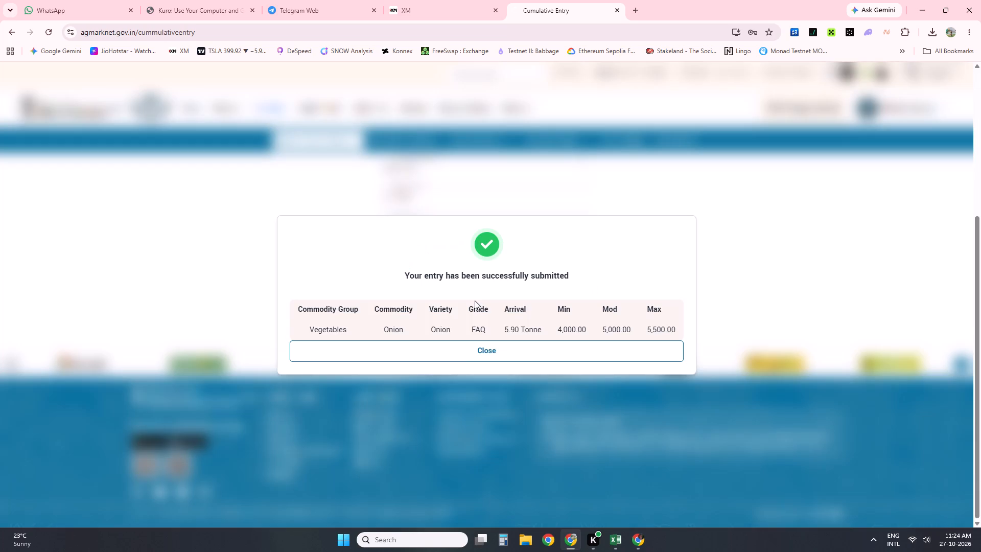
click(477, 344)
Start a new entry with commodity Peas Wet.
scroll(767, 416, down, 5)
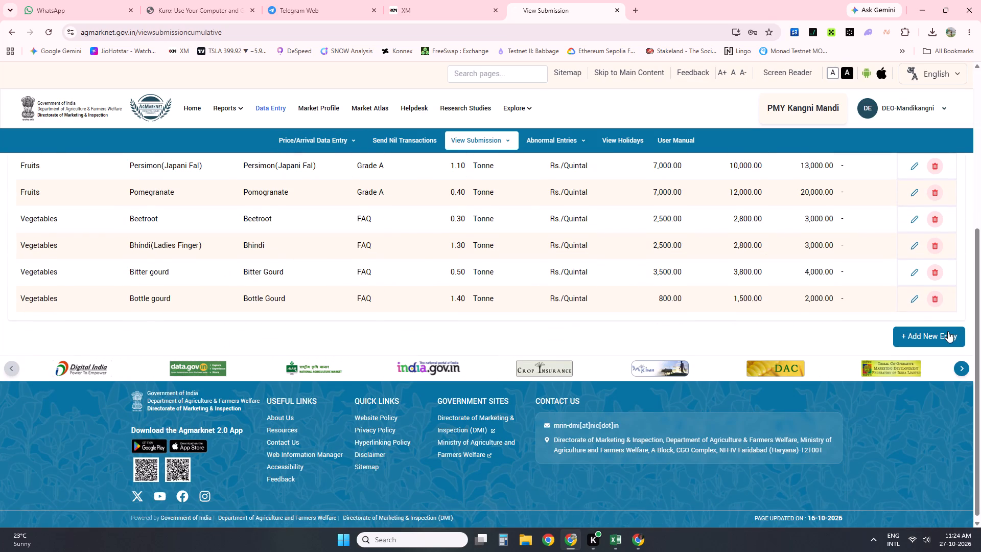
click(943, 328)
click(427, 244)
scroll(477, 325, down, 3)
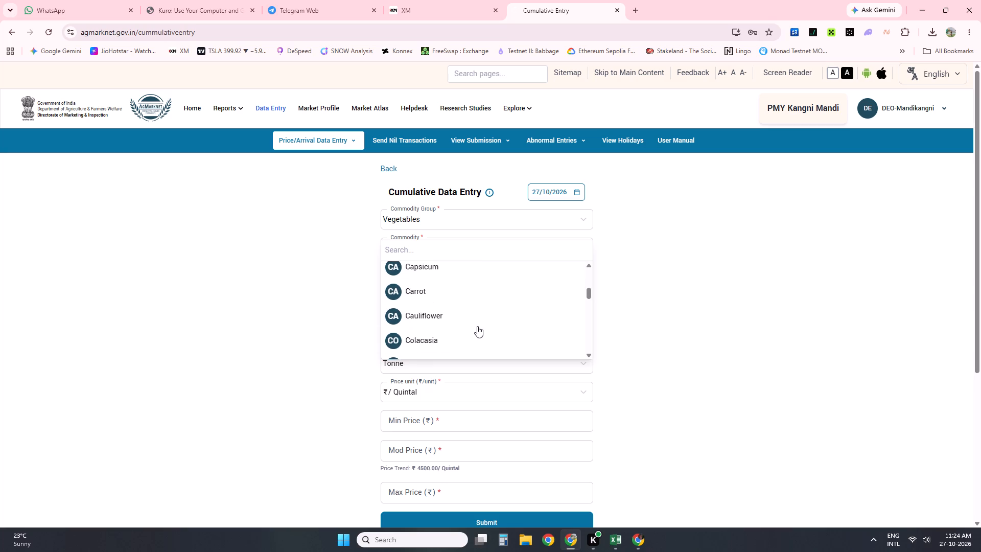
scroll(477, 326, down, 5)
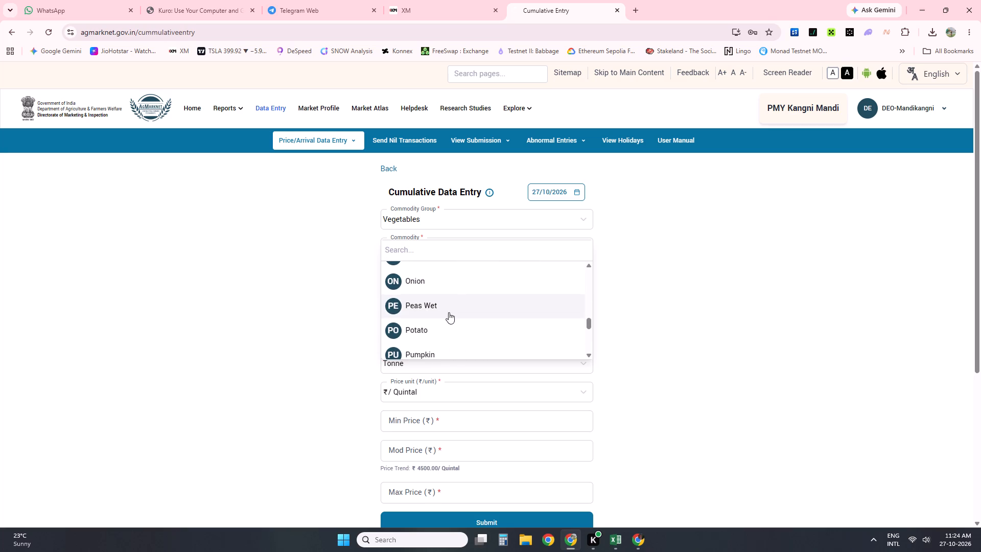
click(441, 307)
Choose variety Peas Wet and grade FAQ for the peas entry and enter quantity 0.8.
click(449, 281)
click(441, 295)
click(441, 310)
click(439, 321)
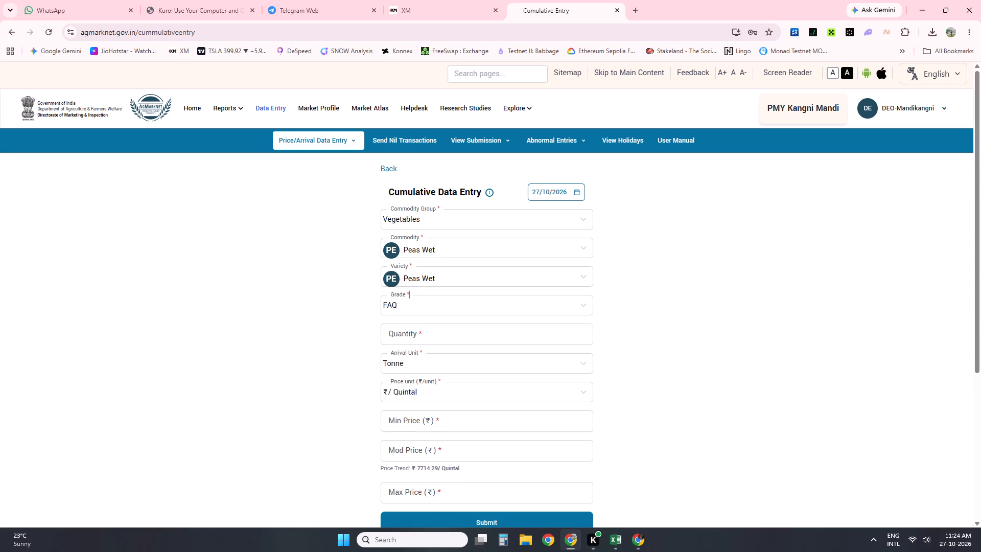
click(439, 330)
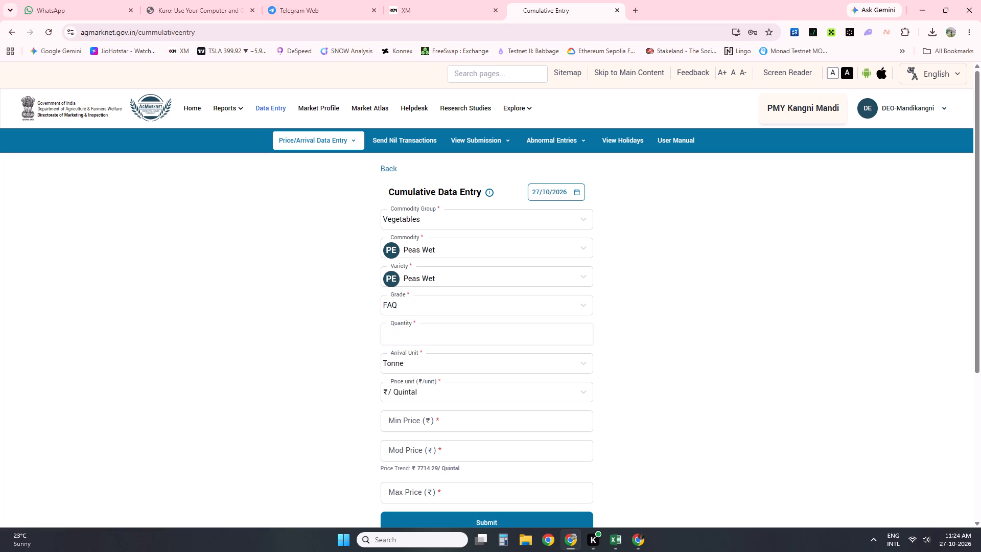
text(0.)
key(8)
Submit the peas entry with minimum price ₹7,000, mod price ₹8,000 and maximum price ₹9,500.
key(Tab)
key(Tab)
key(Tab)
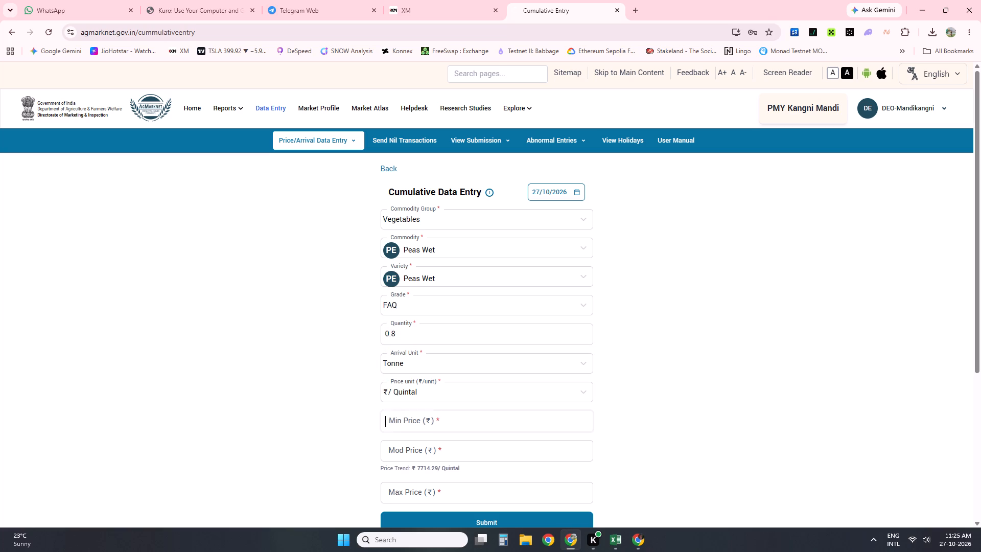
text(7000)
key(Tab)
text(8000)
key(Tab)
text(9500)
key(Tab)
key(Return)
key(Tab)
key(Return)
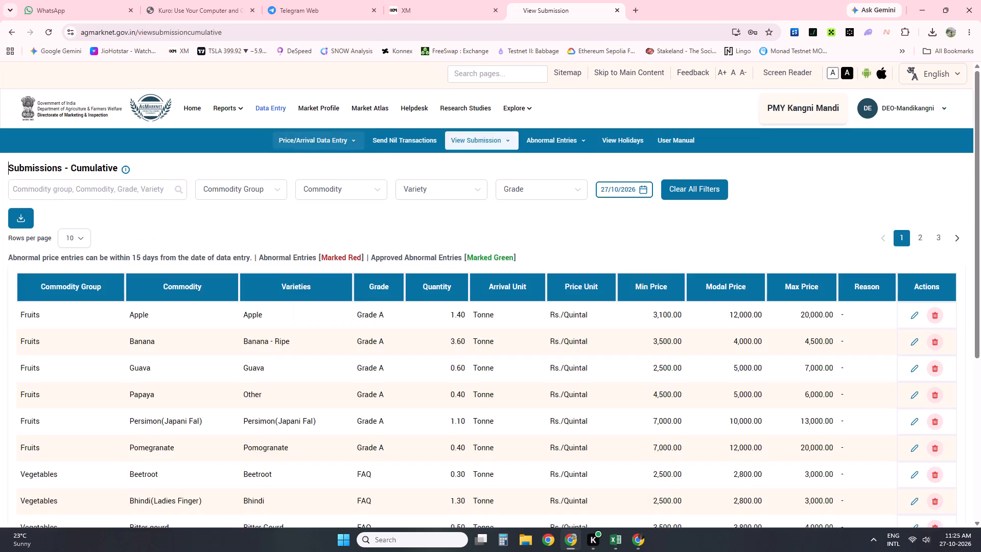
Start a new entry with commodity Potato.
scroll(506, 373, down, 6)
click(902, 337)
click(415, 250)
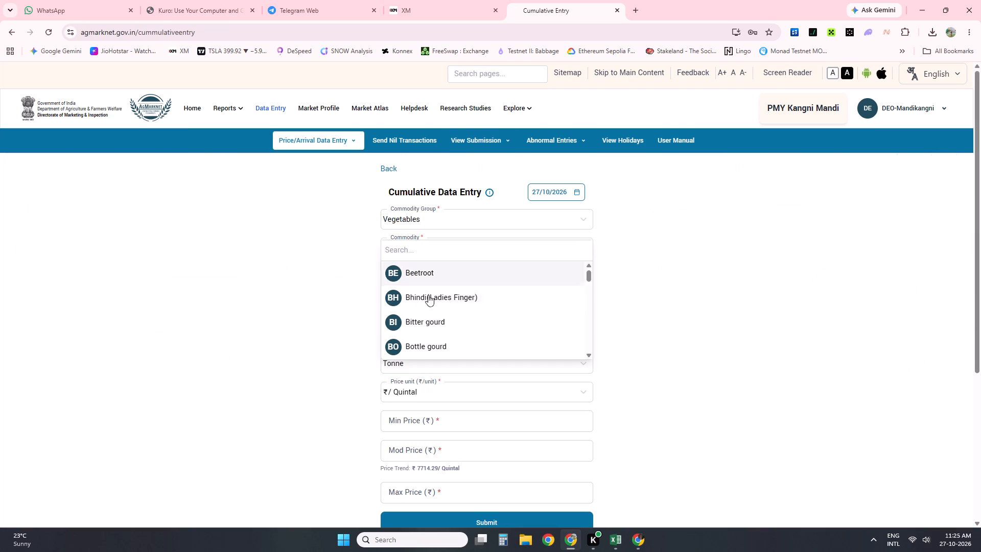
scroll(441, 314, down, 6)
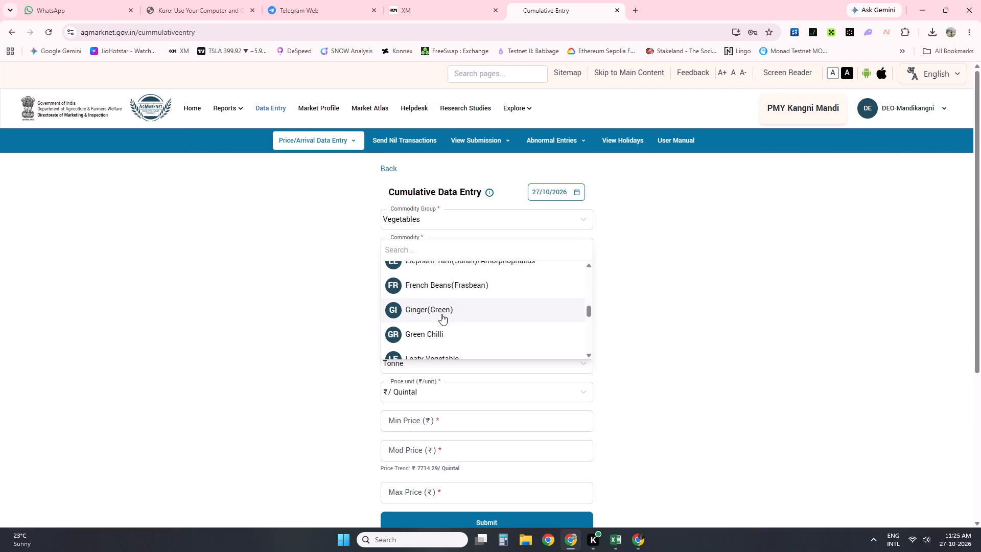
scroll(441, 314, down, 2)
click(439, 324)
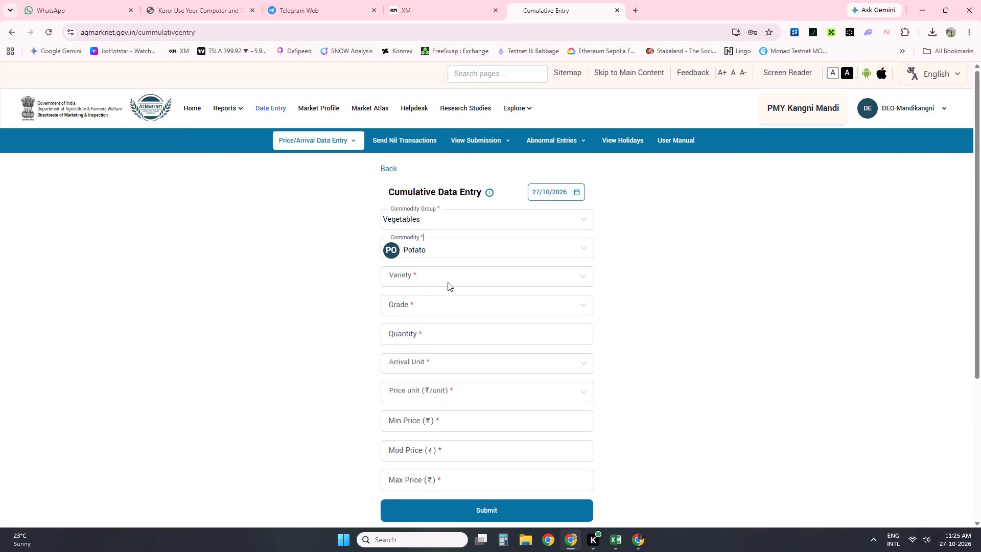
Choose variety Potato and grade FAQ for the potato entry and enter quantity 7.4.
click(450, 277)
click(448, 297)
click(446, 301)
click(439, 321)
click(443, 333)
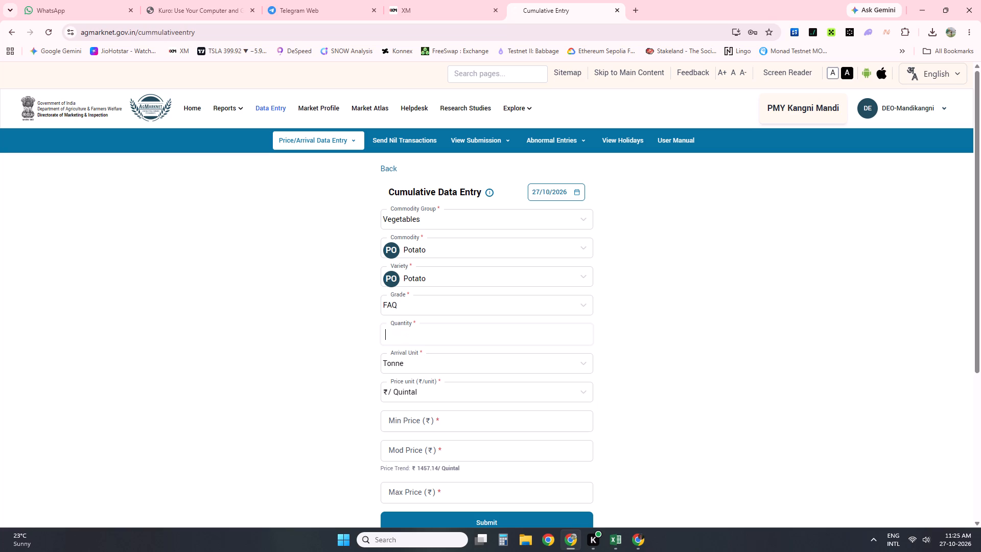
text(7.4)
Submit the potato entry with minimum price ₹600, mod price ₹1,500 and maximum price ₹2,000.
key(Tab)
key(Tab)
key(Tab)
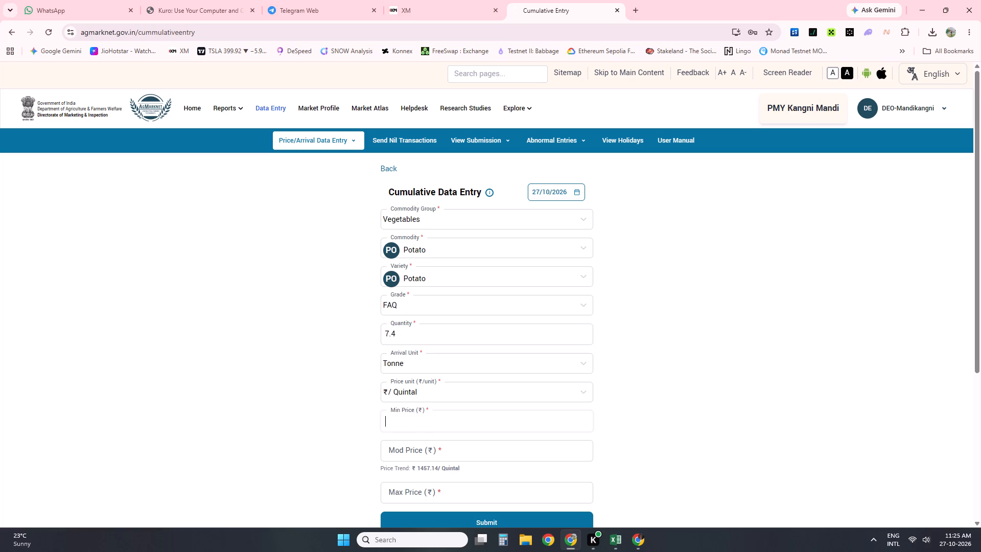
text(600)
key(Tab)
text(1500)
key(Tab)
text(2000)
key(Tab)
key(Return)
key(Tab)
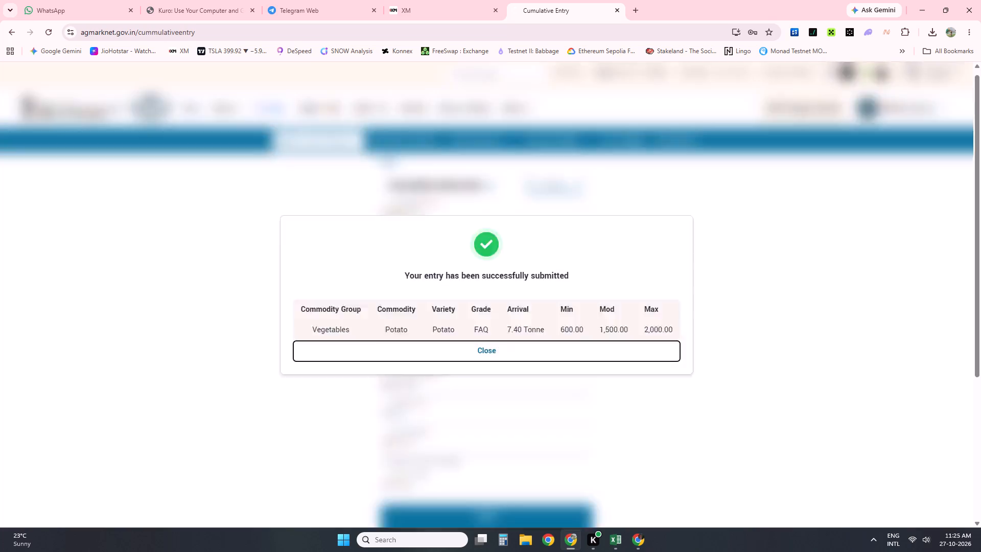
key(Return)
Start another new entry with commodity Peas Wet.
scroll(481, 359, down, 4)
click(901, 385)
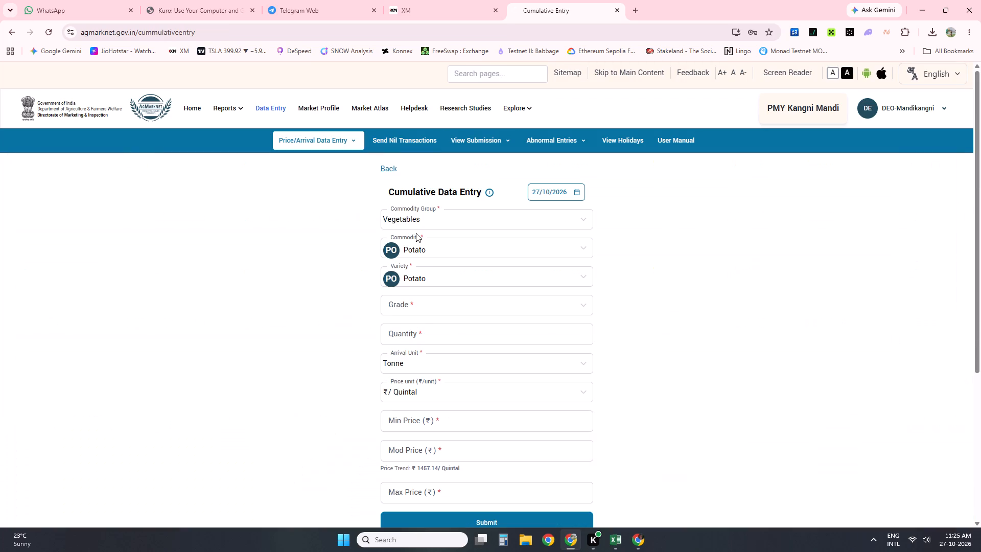
click(434, 257)
scroll(448, 282, down, 6)
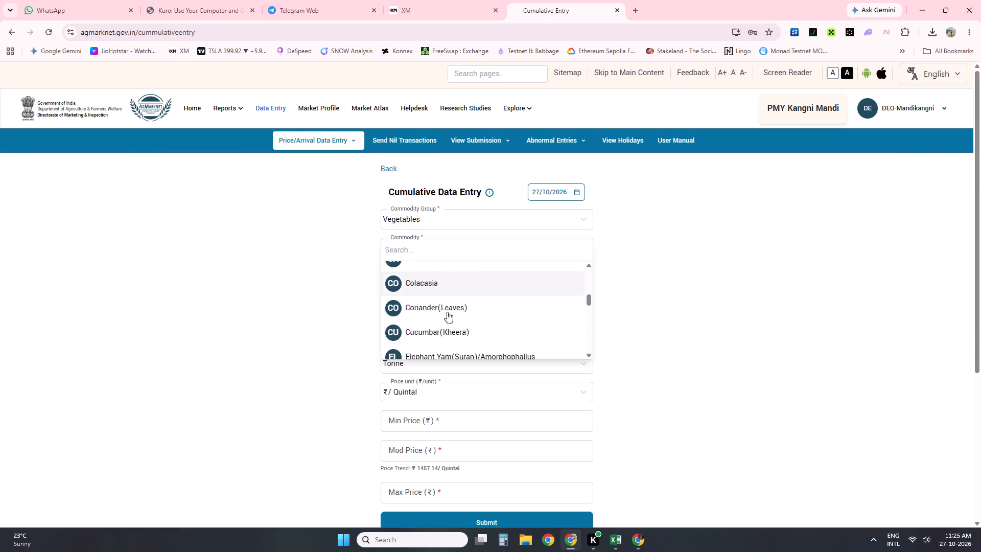
scroll(447, 312, down, 3)
scroll(449, 307, up, 1)
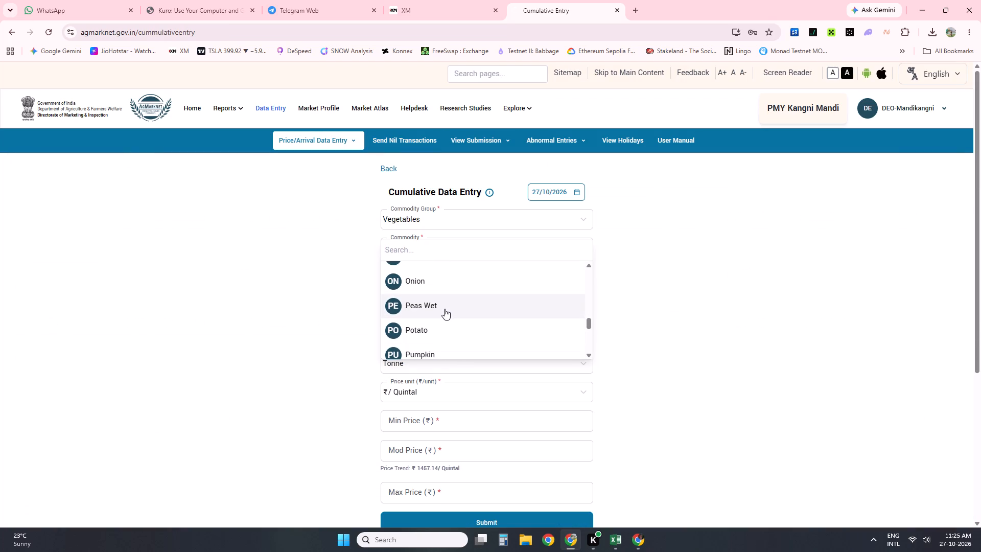
click(445, 308)
Choose variety Peas Wet and grade FAQ for the new peas entry and enter quantity 0.9.
click(445, 280)
double_click(433, 307)
click(430, 326)
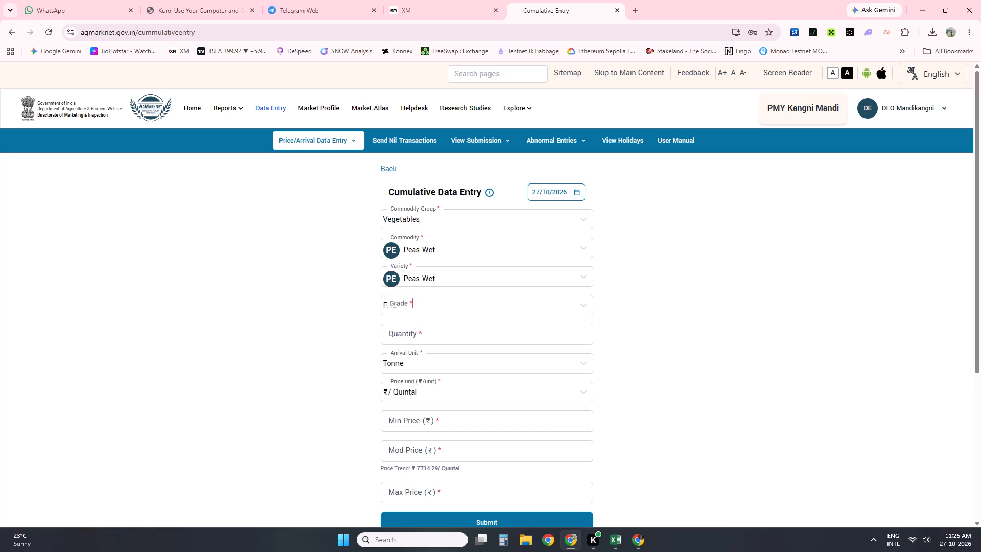
click(430, 337)
text(0.)
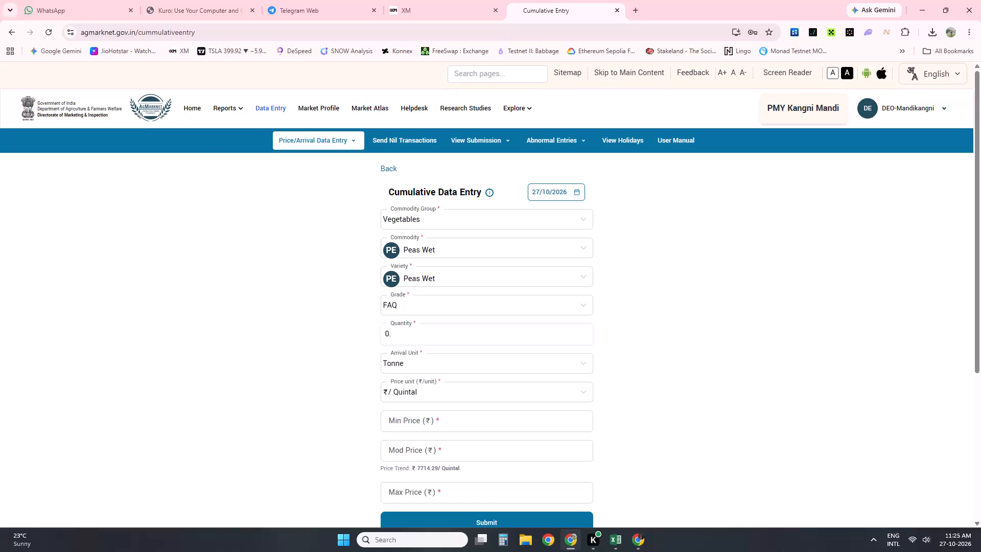
key(9)
key(Tab)
key(Tab)
key(Tab)
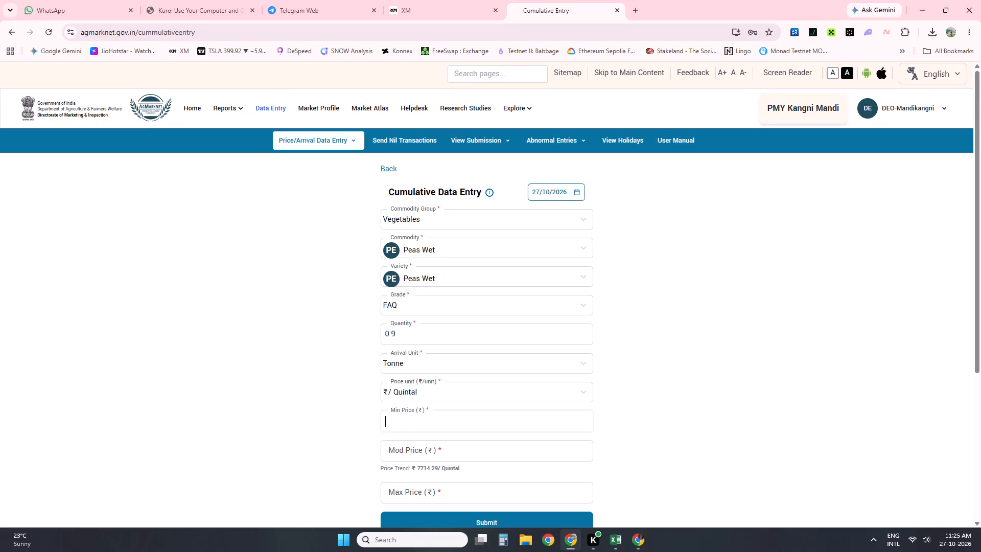
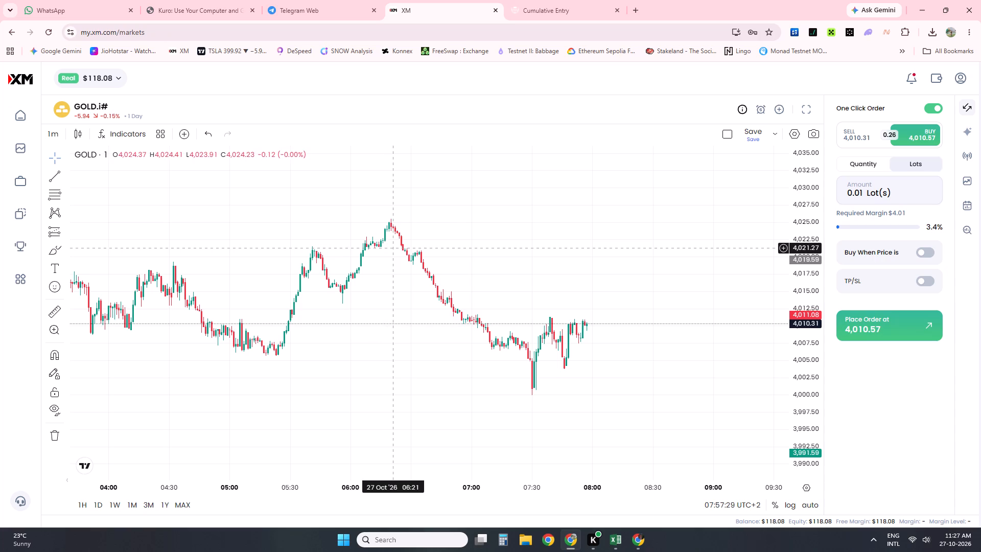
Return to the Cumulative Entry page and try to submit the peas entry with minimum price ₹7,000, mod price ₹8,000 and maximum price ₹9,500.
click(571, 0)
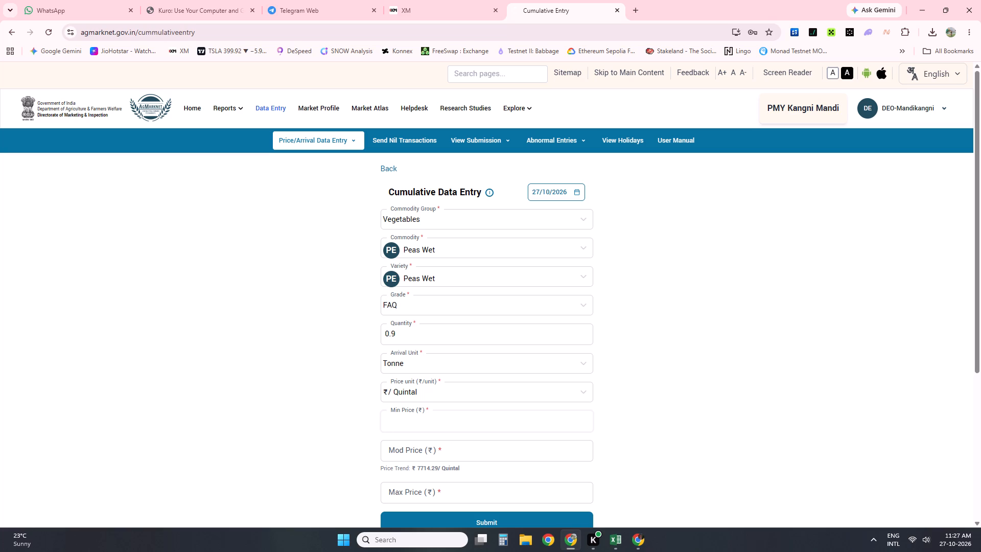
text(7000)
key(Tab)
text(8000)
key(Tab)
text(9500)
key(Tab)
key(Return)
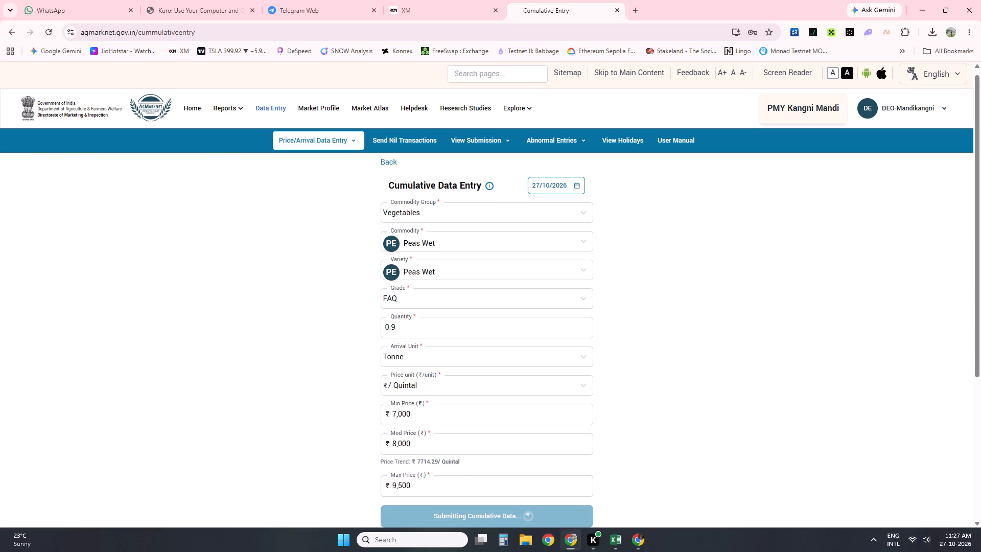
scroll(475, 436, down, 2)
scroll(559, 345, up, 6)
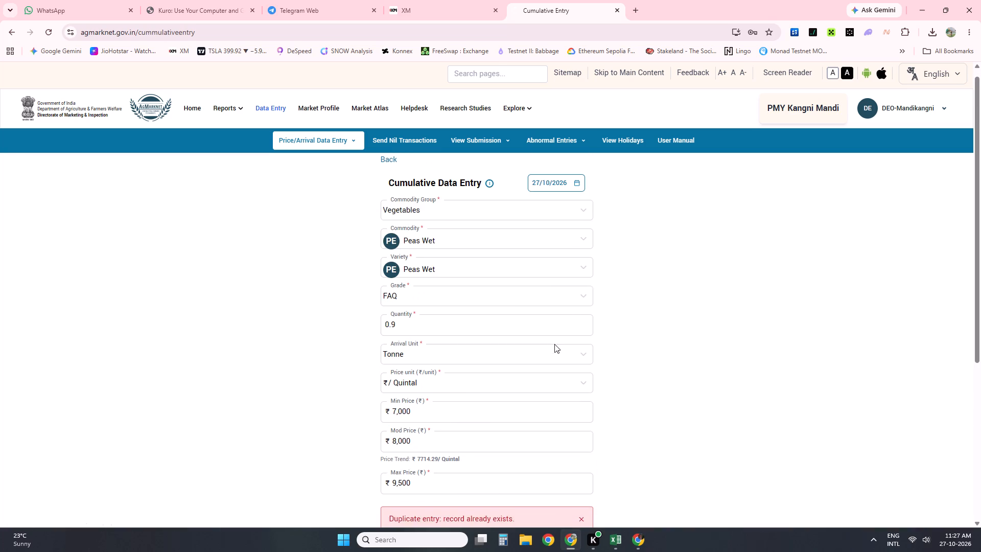
Change the commodity of the current entry to Pumpkin.
click(473, 244)
scroll(487, 334, down, 6)
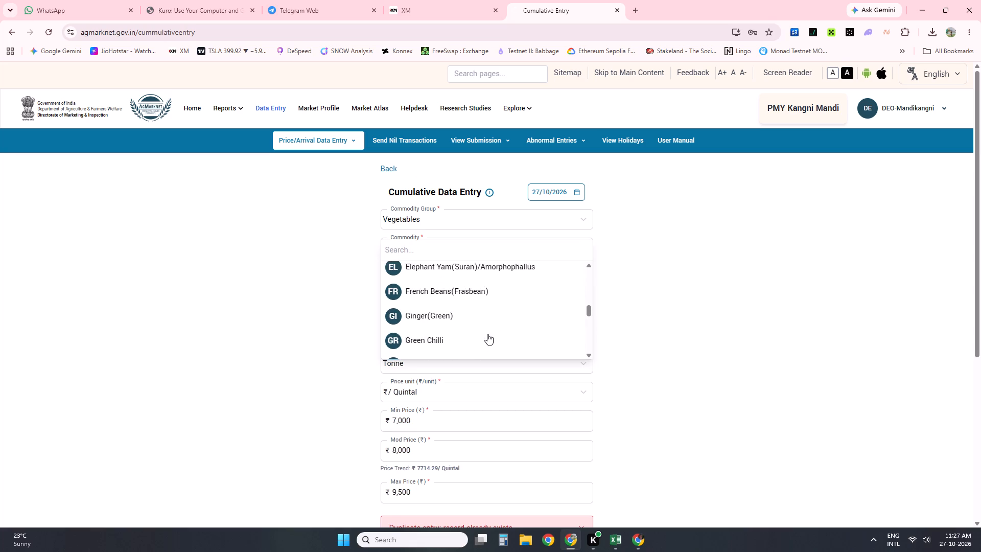
scroll(487, 334, down, 2)
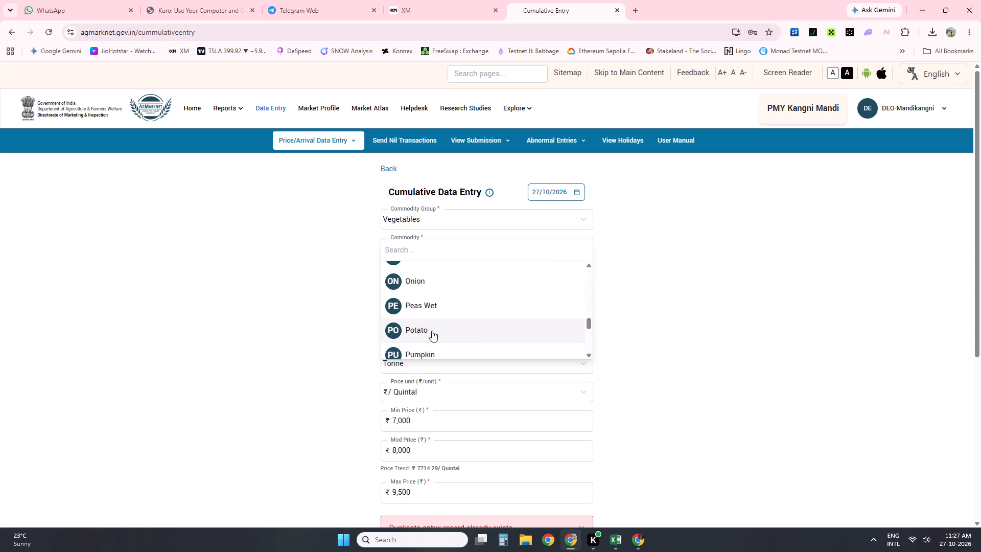
click(435, 350)
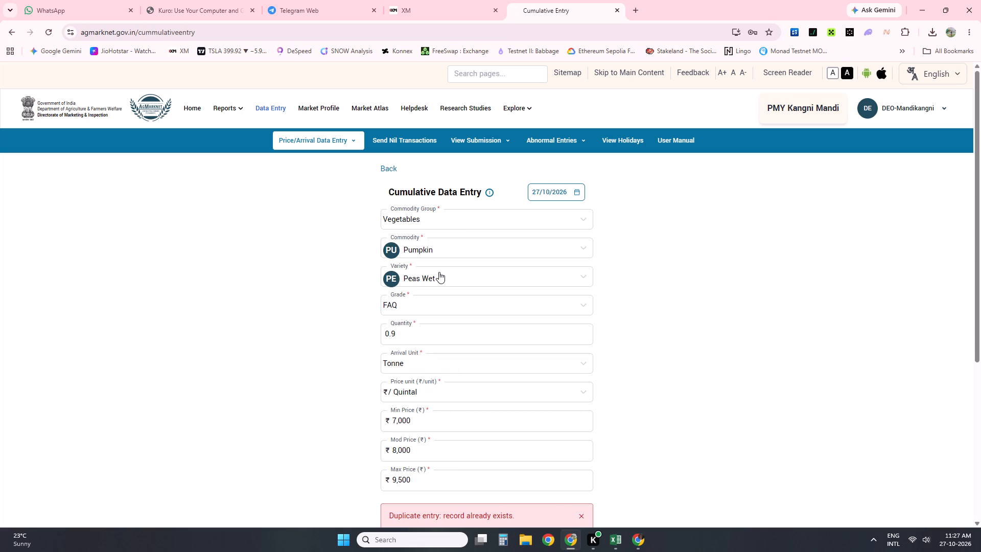
Choose variety Pumpkin and grade FAQ for the pumpkin entry and enter quantity 1.6.
click(439, 272)
click(440, 304)
click(443, 271)
click(432, 300)
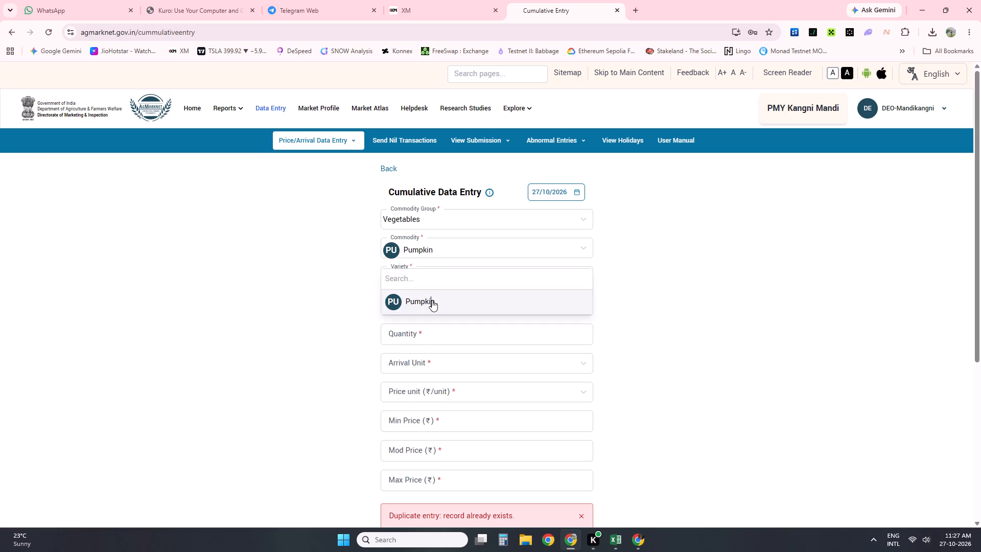
click(430, 303)
click(427, 321)
click(427, 331)
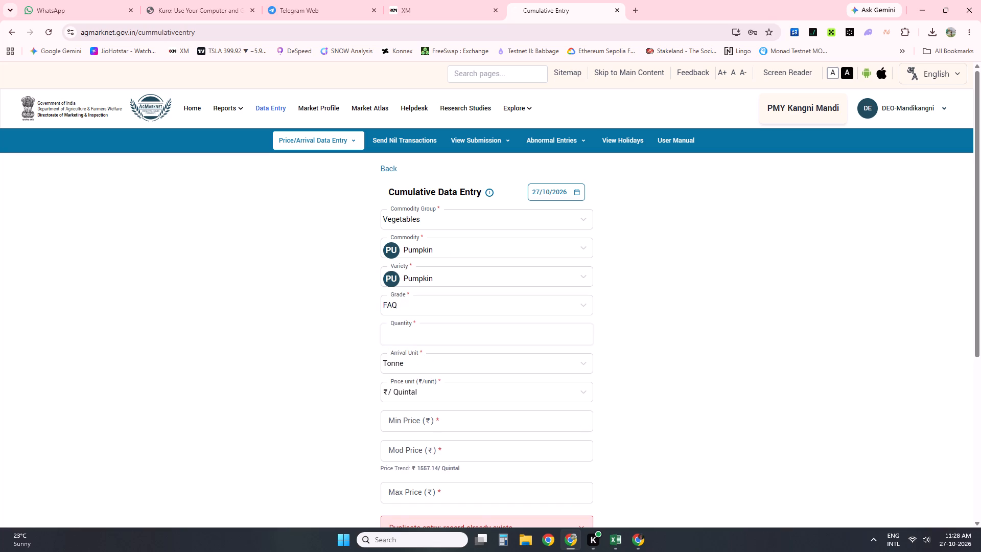
text(1.6)
key(Tab)
key(Tab)
key(Tab)
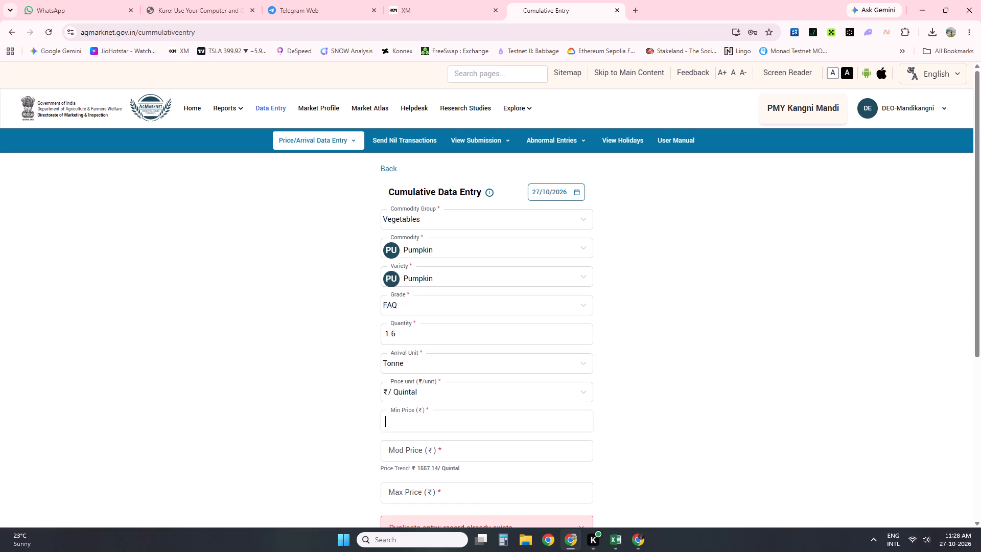
Submit the pumpkin entry with minimum price ₹1,500, mod price ₹1,800 and maximum price ₹2,000.
text(1500)
key(Tab)
text(1800)
key(Tab)
text(2000)
key(Tab)
key(Return)
key(Tab)
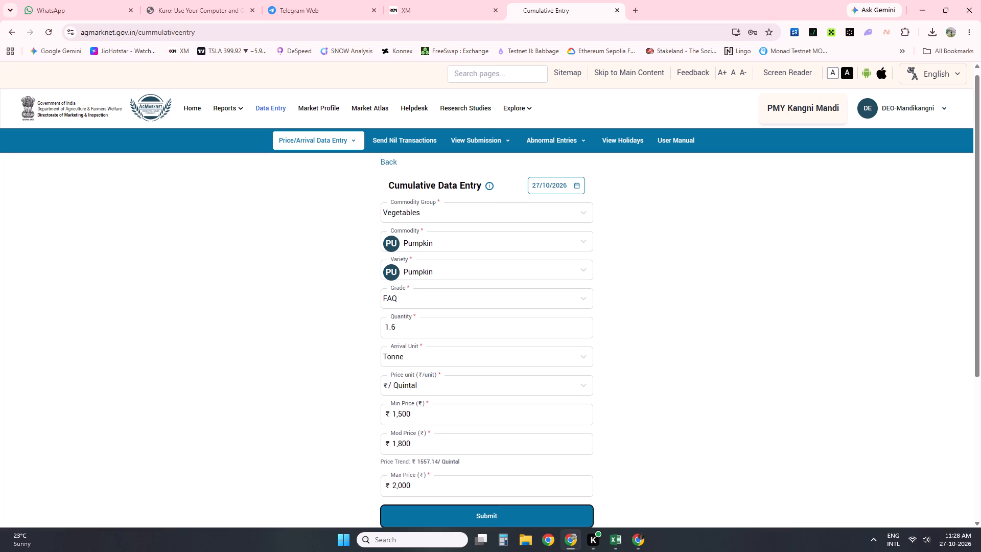
key(Return)
key(Tab)
key(Return)
Start another new entry with commodity Raddish.
scroll(439, 333, down, 3)
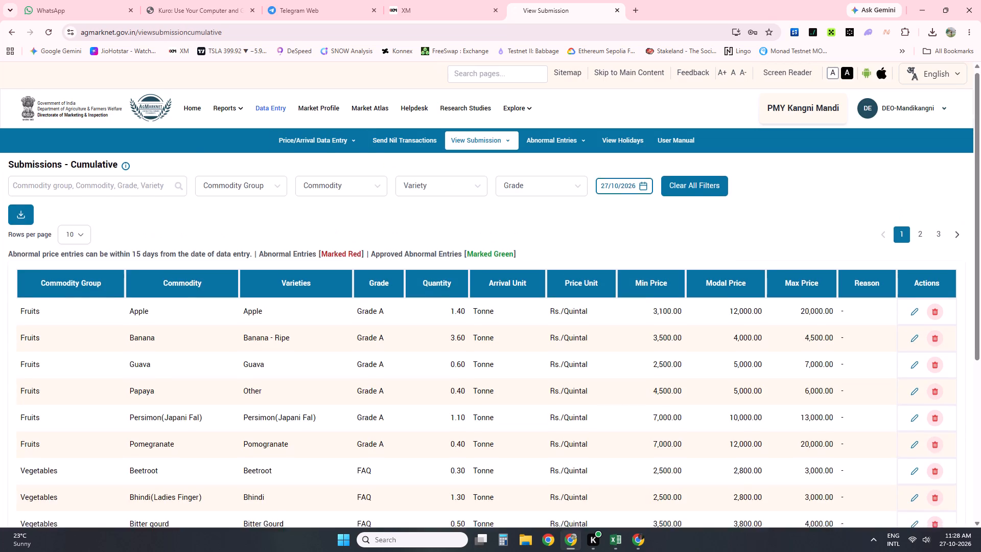
scroll(467, 345, down, 3)
click(941, 340)
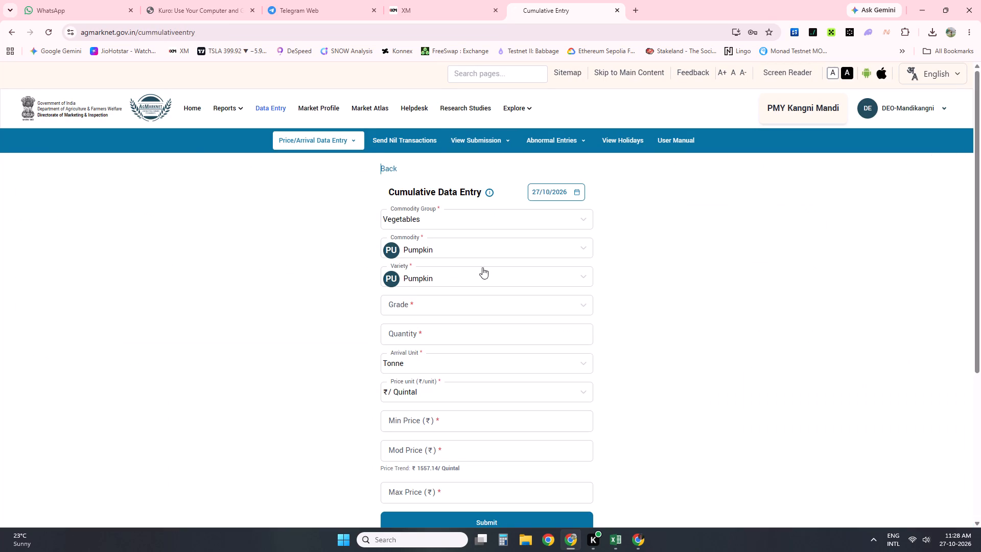
click(477, 249)
scroll(504, 303, down, 9)
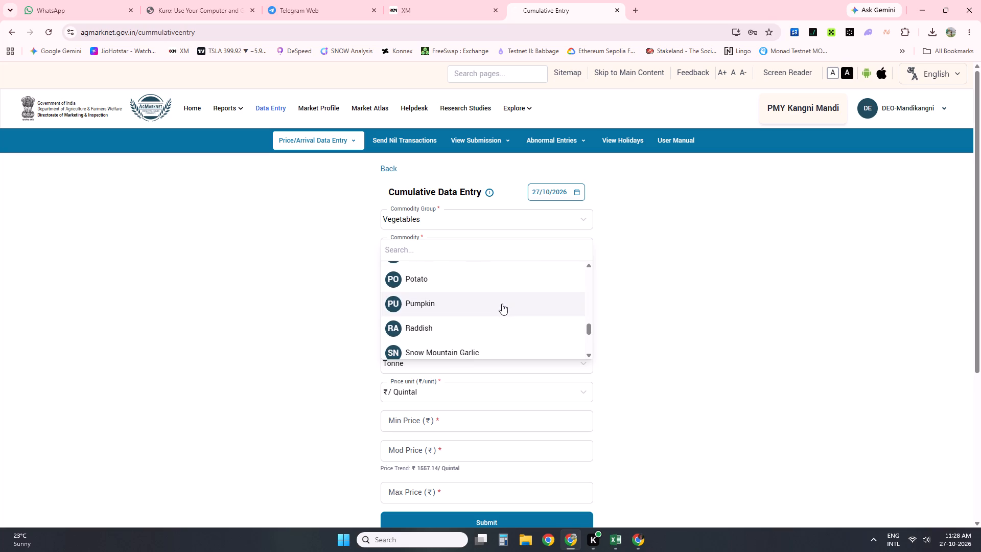
click(462, 320)
Choose variety Raddish and grade FAQ for the radish entry and enter quantity 1.2.
click(451, 284)
double_click(449, 302)
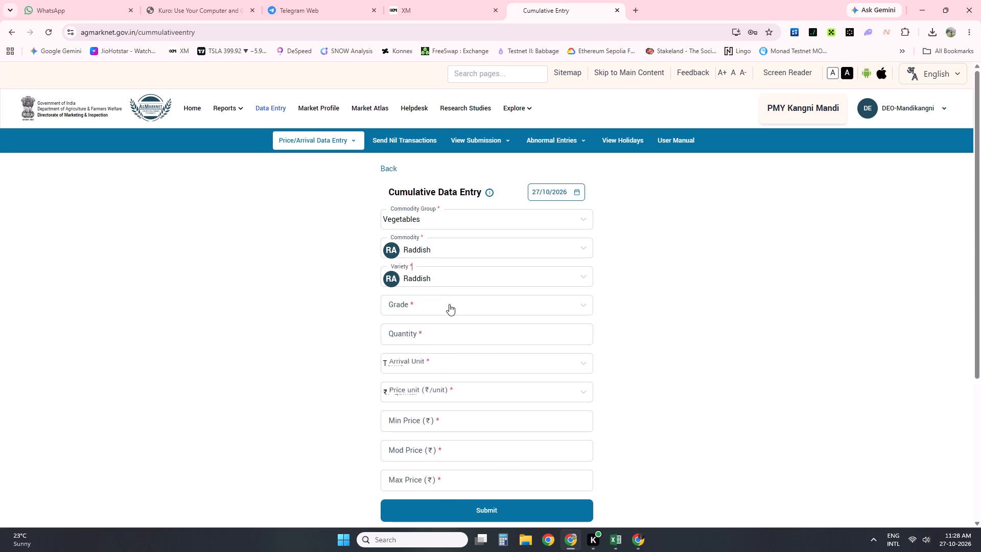
double_click(442, 332)
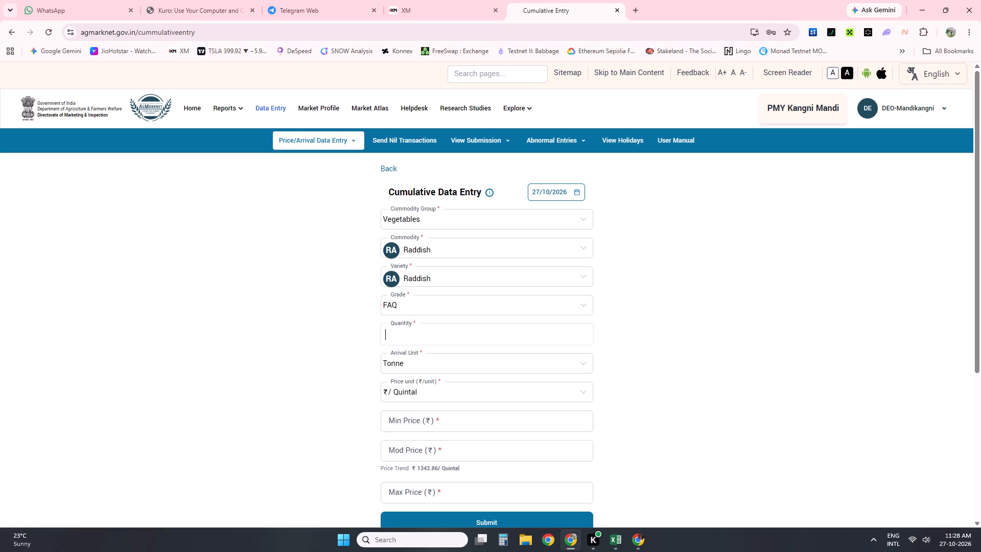
text(0.)
key(BackSpace)
key(BackSpace)
text(1.2)
key(Tab)
key(Tab)
key(Tab)
Submit the radish entry with minimum price ₹500, mod price ₹1,000 and maximum price ₹1,500.
text(500)
key(Tab)
text(1000)
key(Tab)
text(1500)
key(Tab)
key(Return)
key(Tab)
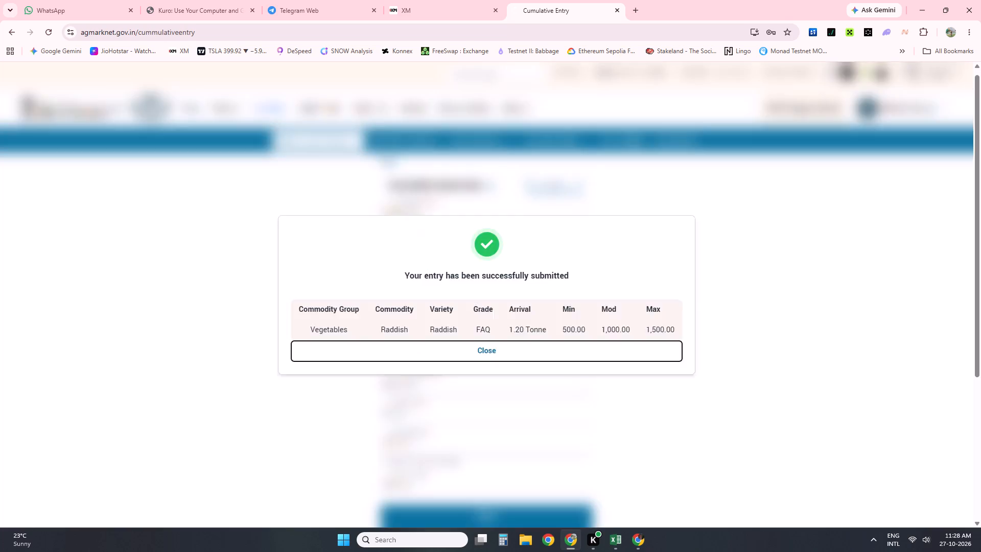
key(Return)
Start another new entry with commodity Spinach.
scroll(443, 330, down, 6)
click(950, 335)
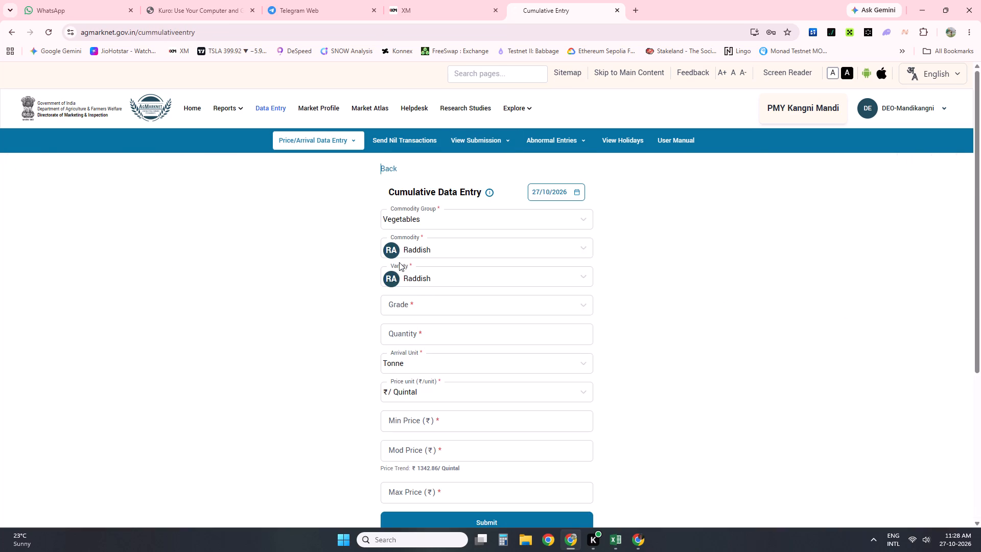
click(425, 248)
scroll(450, 306, down, 8)
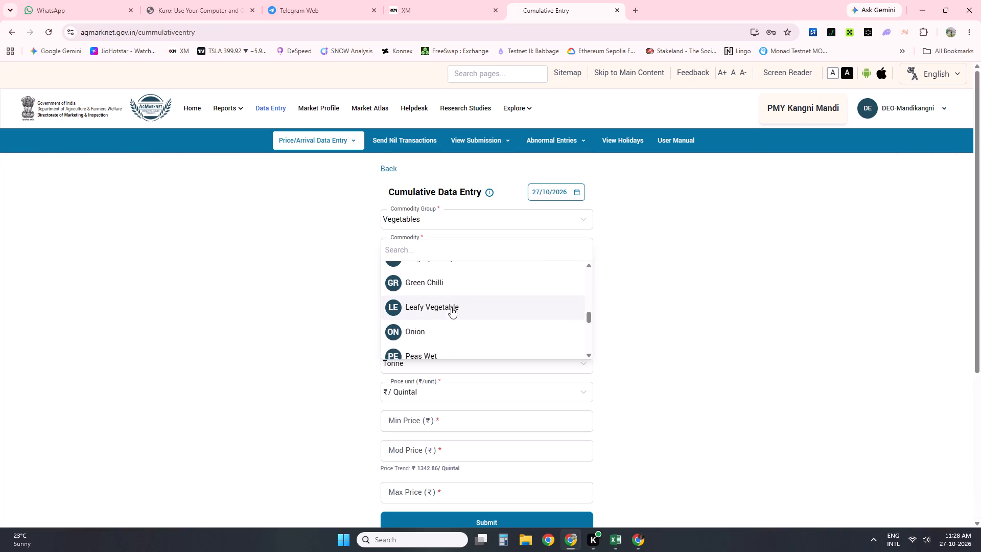
scroll(451, 307, down, 2)
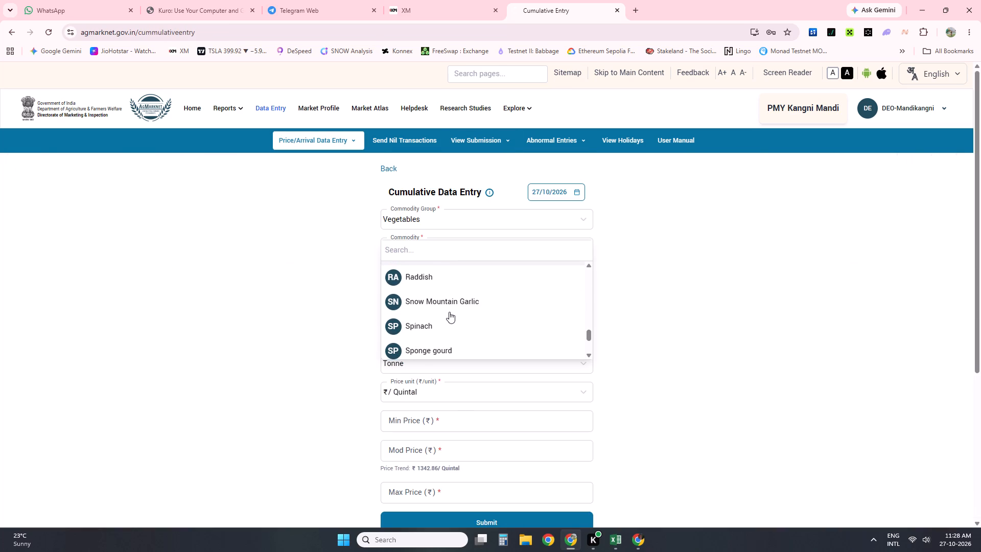
click(432, 326)
Choose variety Spinach and grade FAQ for the spinach entry and enter quantity 0.8.
click(440, 278)
click(435, 294)
click(435, 310)
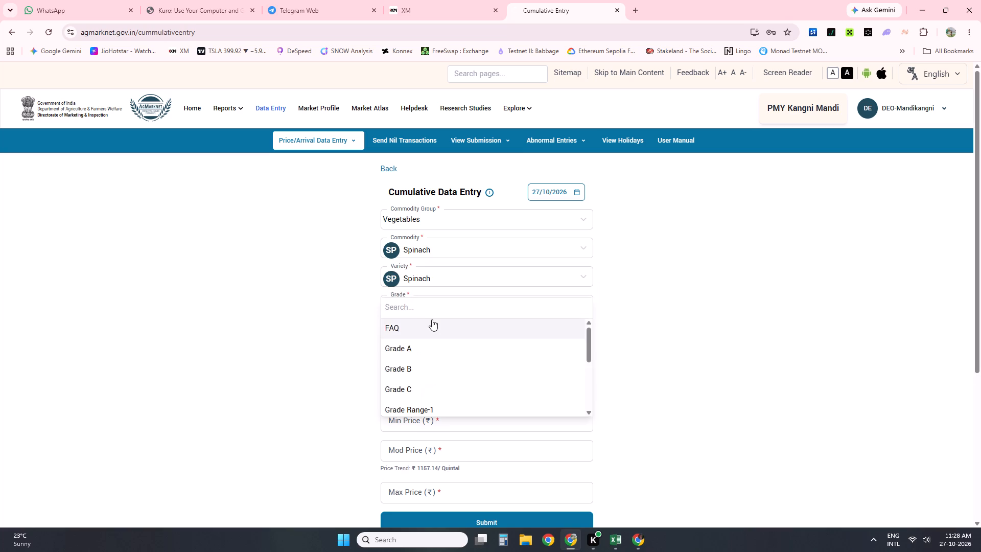
click(432, 320)
click(433, 327)
text(0.8)
key(Tab)
key(Tab)
key(Tab)
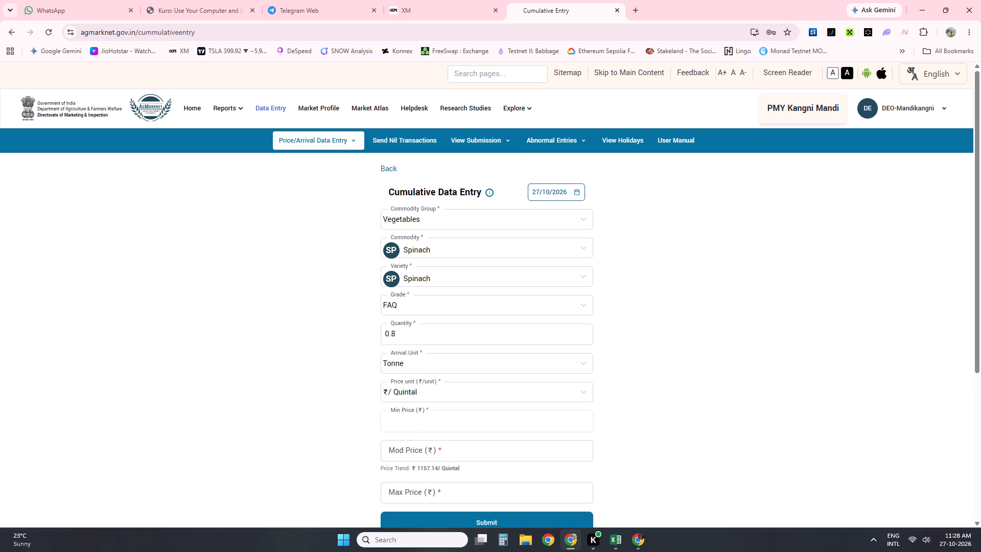
Submit the spinach entry with minimum price ₹500, mod price ₹1,000 and maximum price ₹1,500.
text(500)
key(Tab)
text(1000)
key(Tab)
text(1500)
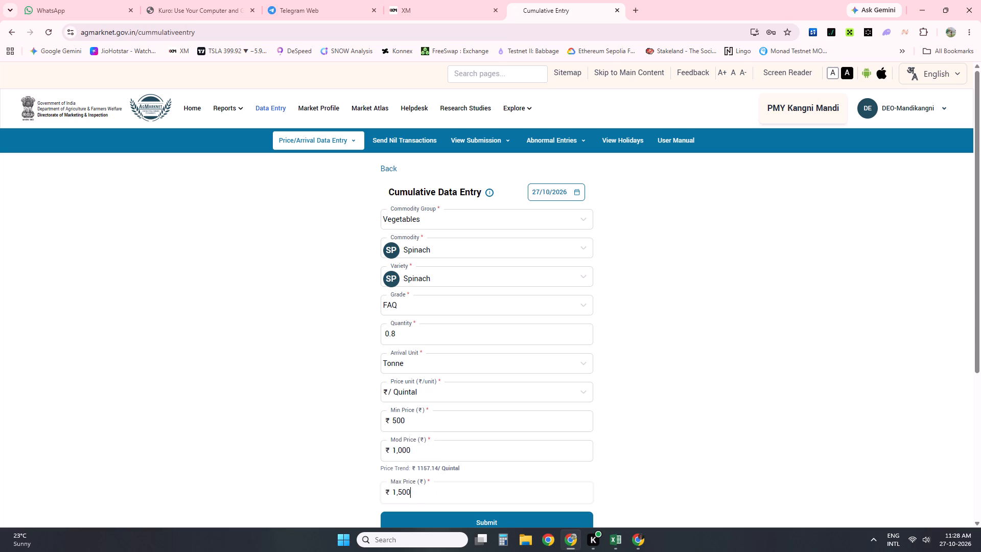
key(Tab)
key(Return)
key(Tab)
key(Return)
Start another new entry with commodity Sponge gourd.
scroll(446, 349, down, 5)
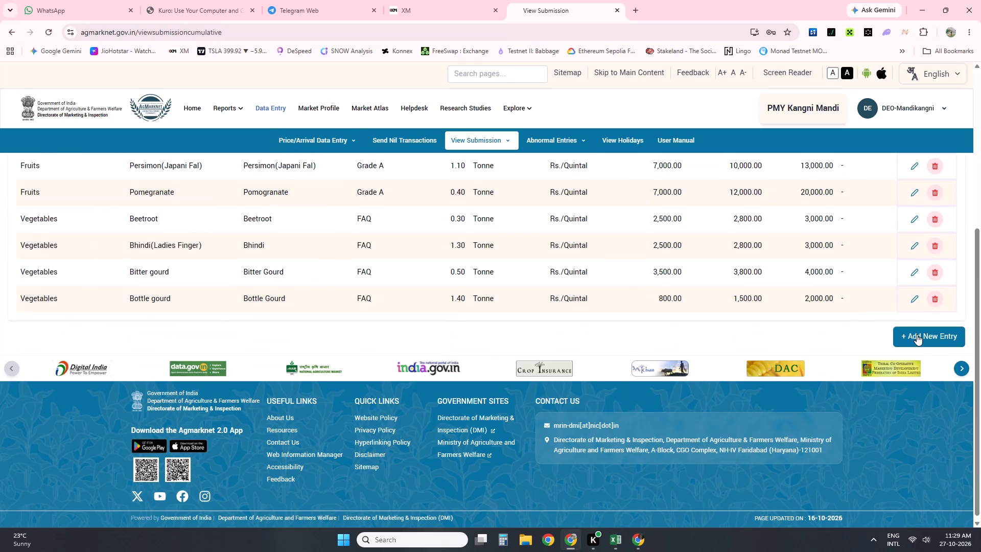
click(917, 334)
click(460, 248)
scroll(456, 299, down, 10)
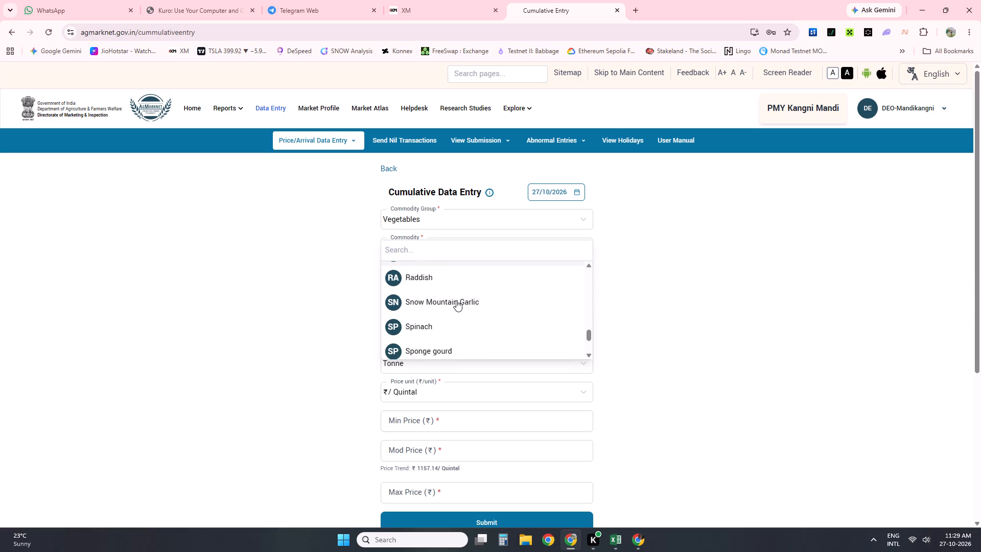
scroll(456, 300, down, 1)
click(456, 300)
Choose variety Sponge gourd and grade FAQ for the sponge gourd entry and enter quantity 0.9.
click(454, 279)
click(445, 297)
click(443, 303)
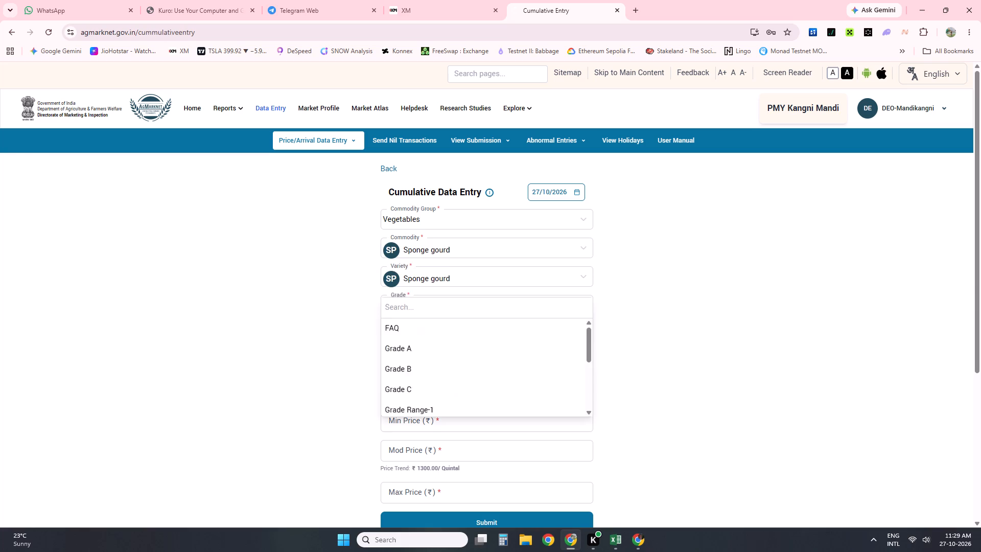
double_click(433, 332)
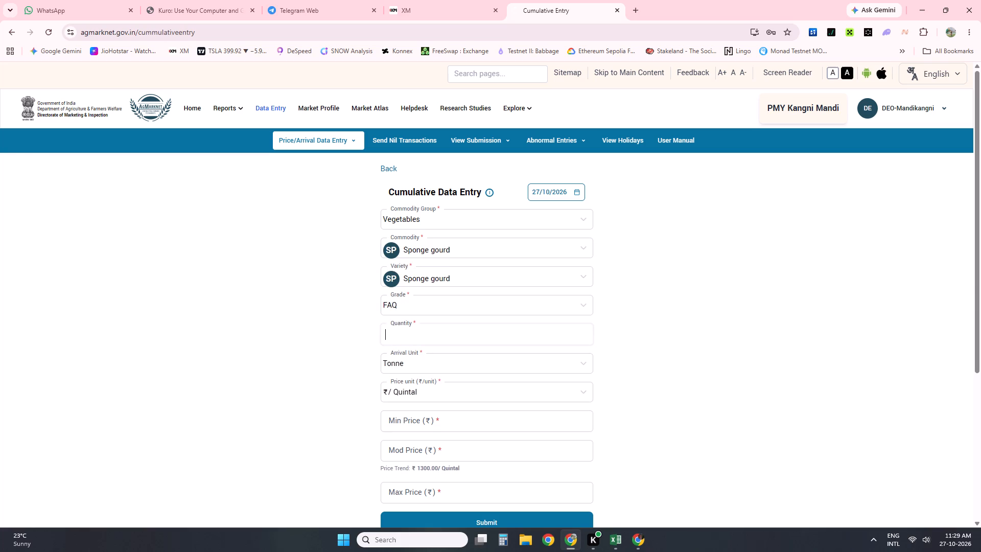
text(0.)
key(9)
key(Tab)
key(Tab)
key(Tab)
Submit the sponge gourd entry with minimum price ₹1,000, mod price ₹1,500 and maximum price ₹2,000.
text(1000)
key(Tab)
text(1500)
key(Tab)
text(2000)
key(Tab)
key(Return)
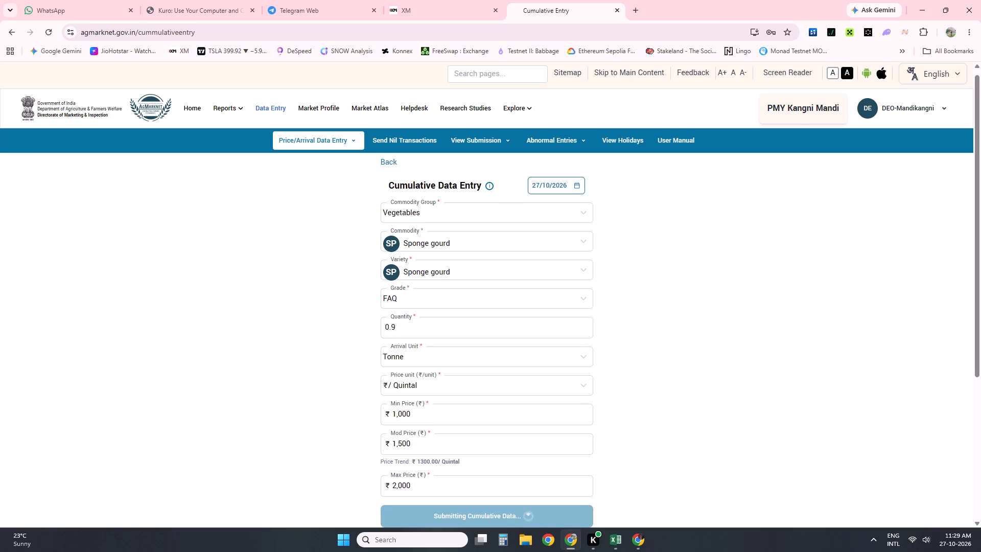
key(Tab)
key(Return)
Start another new entry with commodity Squash(Chappal Kadoo).
scroll(566, 381, down, 6)
click(927, 334)
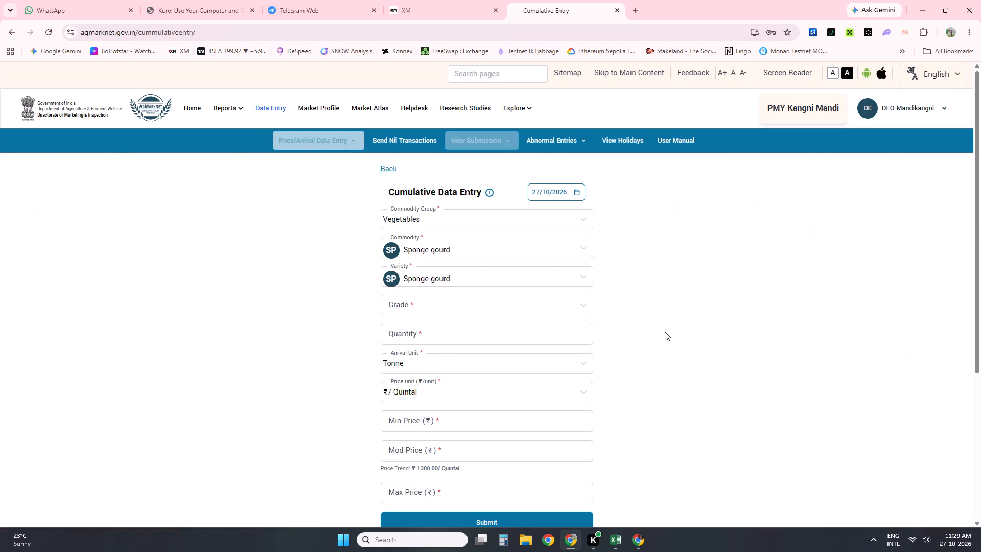
click(472, 256)
scroll(472, 281, down, 8)
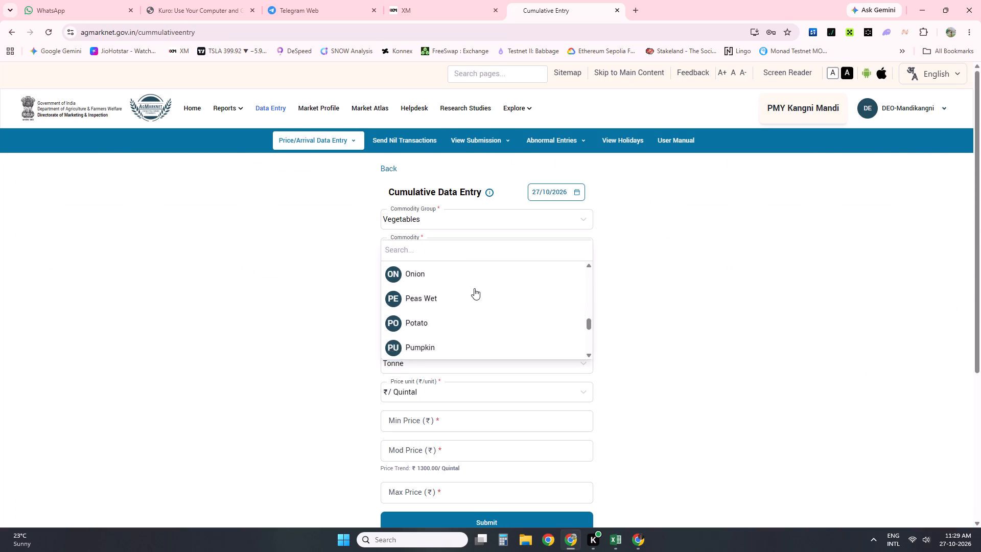
scroll(474, 288, down, 5)
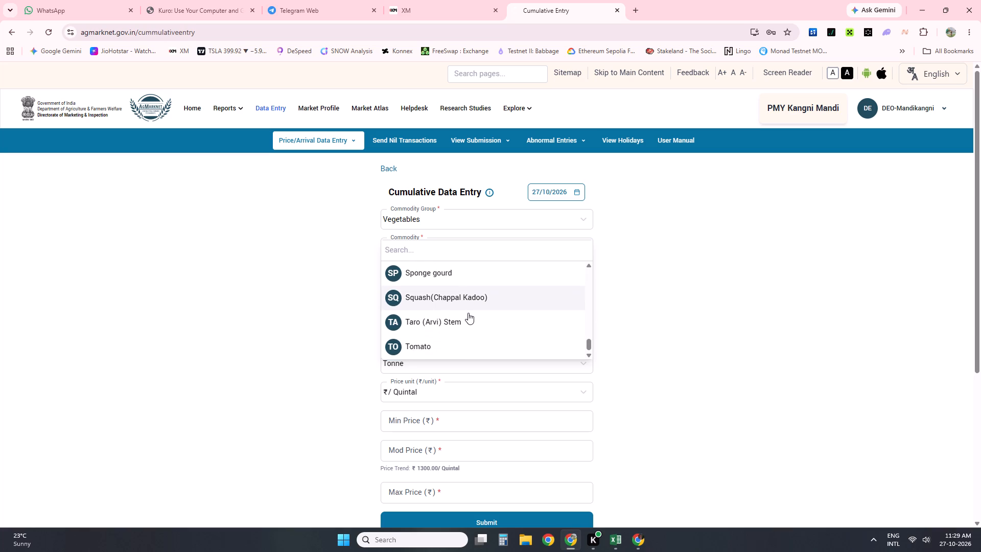
click(468, 302)
Choose variety Squash(Chappal Kadoo) and grade FAQ for the squash entry and enter quantity 0.3.
click(466, 277)
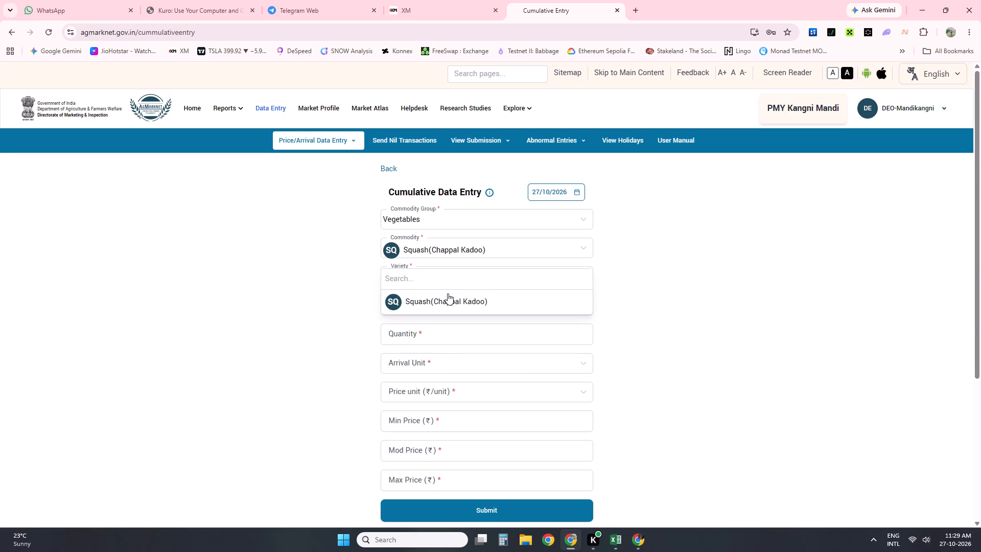
click(448, 293)
click(443, 302)
double_click(438, 328)
text(0.3)
key(Tab)
key(Tab)
key(Tab)
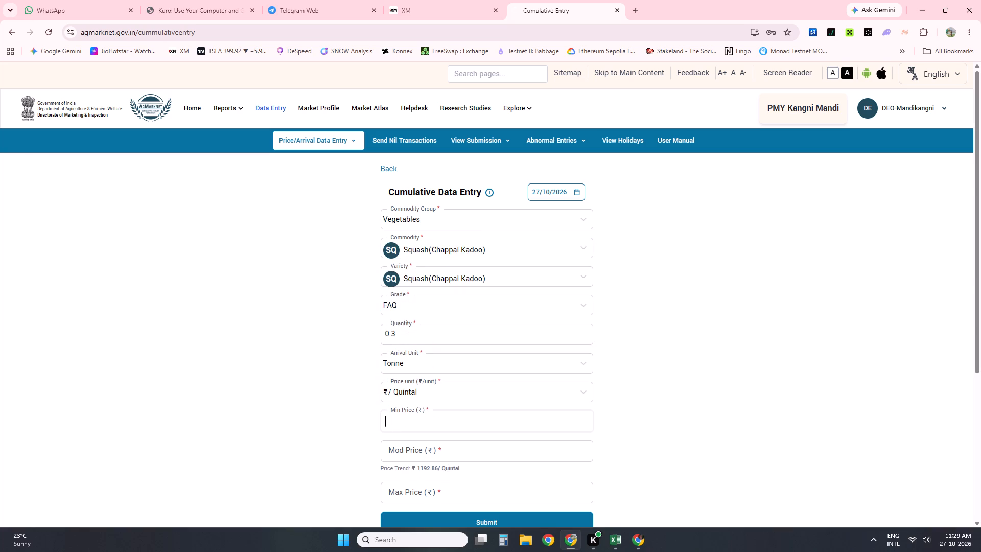
Submit the squash entry with minimum price ₹1,500, mod price ₹1,800 and maximum price ₹2,000.
text(1500)
key(Tab)
text(1800)
key(Tab)
text(2000)
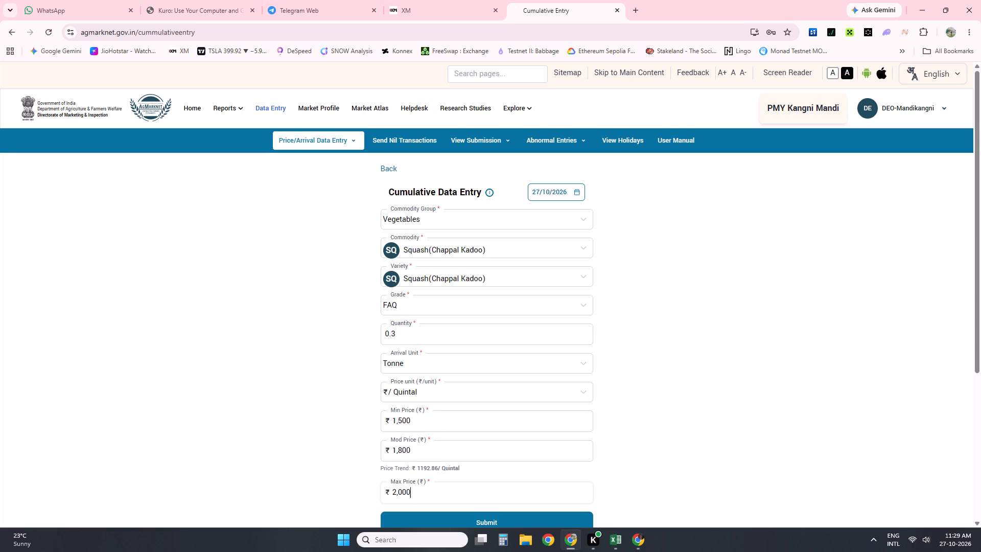
key(Tab)
key(Return)
key(Tab)
key(Return)
Start another new cumulative entry in the Vegetables group with commodity Tomato.
scroll(438, 328, down, 6)
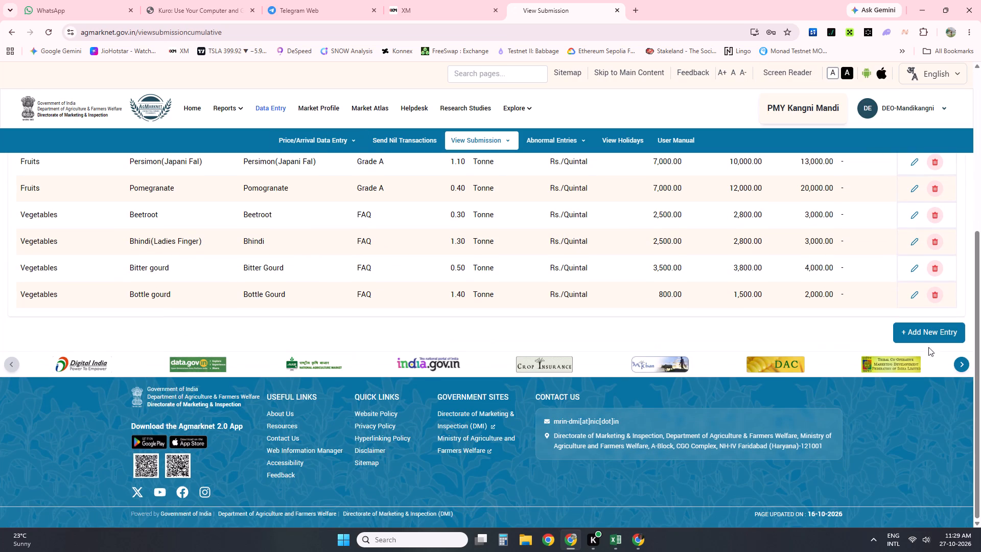
double_click(914, 343)
click(474, 240)
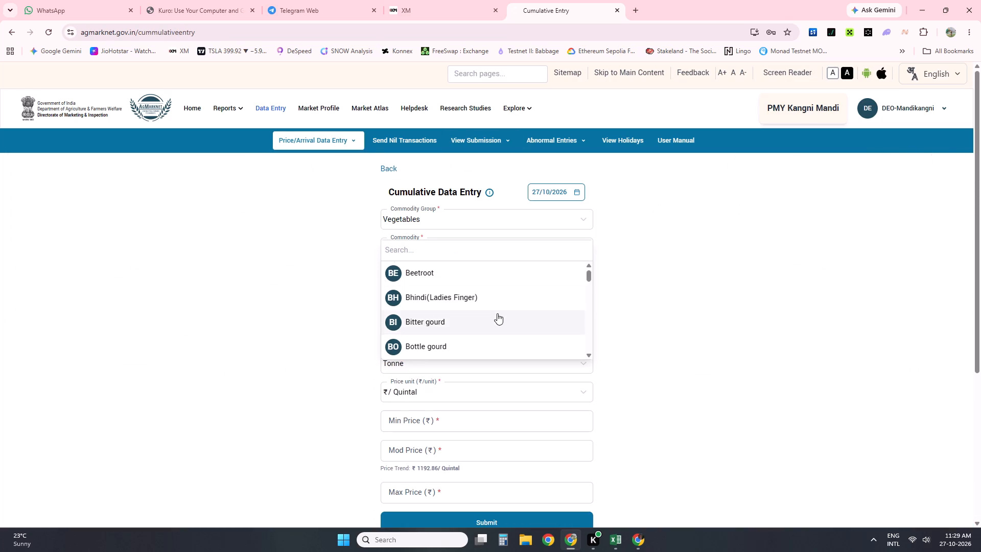
scroll(497, 313, down, 11)
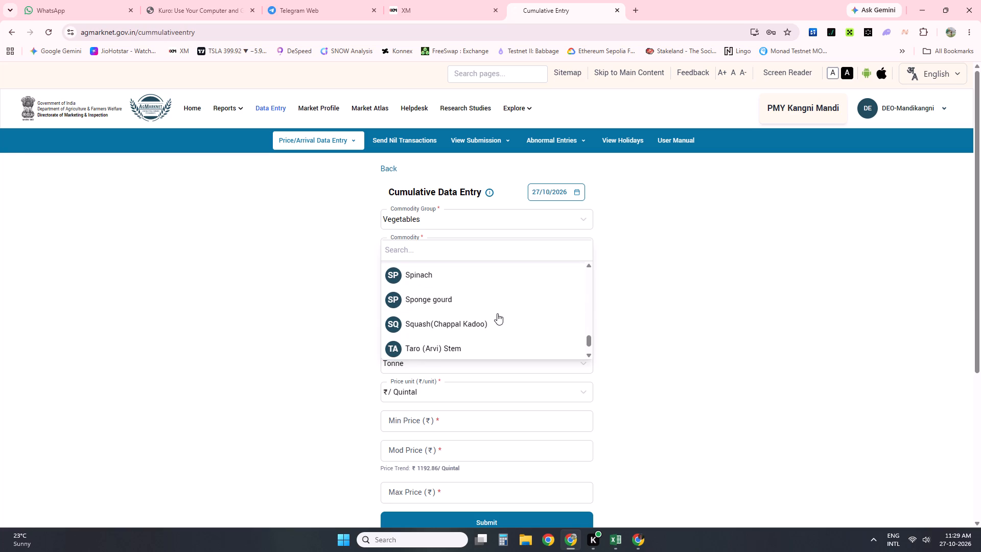
scroll(497, 313, down, 2)
click(434, 292)
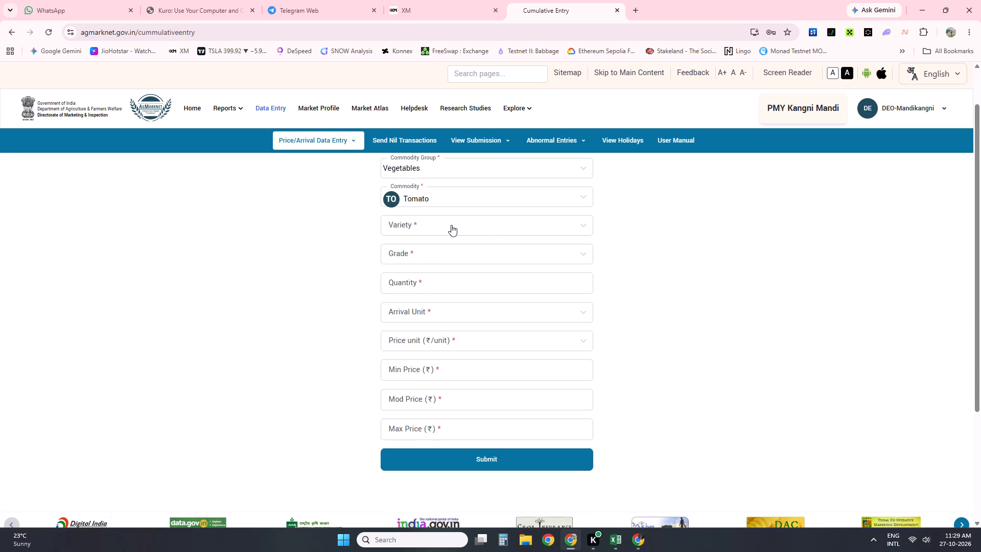
Choose variety Tomato and grade FAQ for the tomato entry and enter quantity 2.5.
click(451, 225)
click(443, 254)
click(434, 231)
click(425, 292)
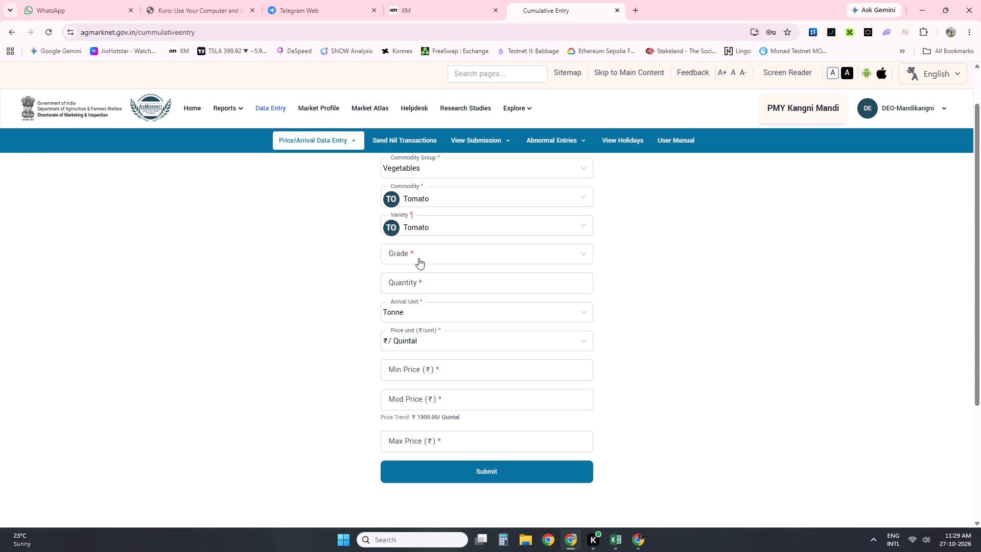
click(418, 257)
click(416, 274)
click(419, 278)
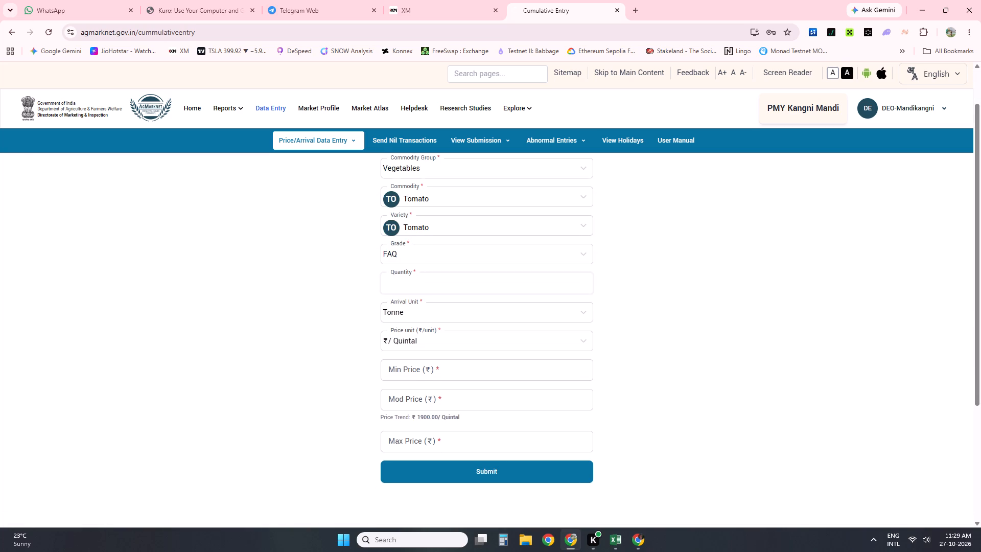
text(2.5)
key(Tab)
key(Tab)
key(Tab)
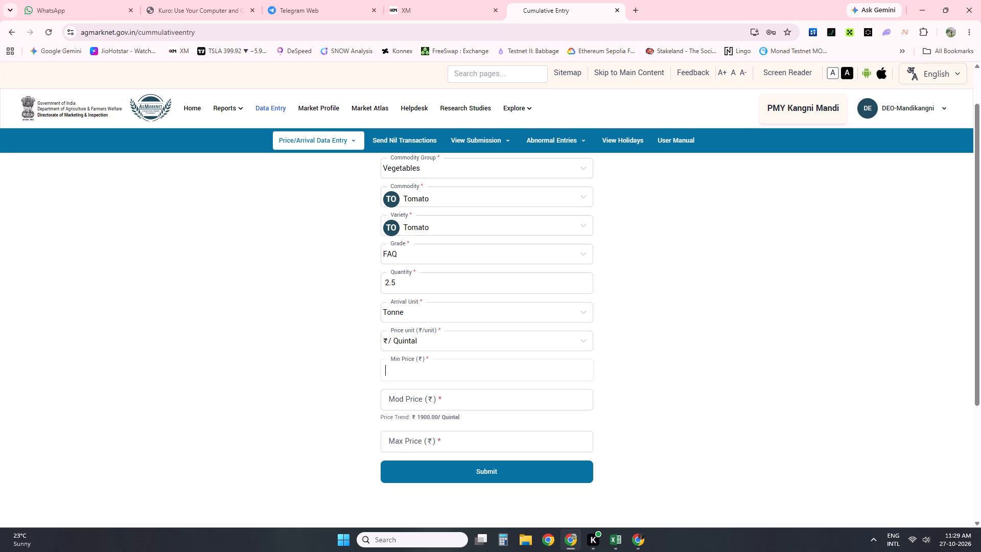
Enter minimum price ₹1,600, mod price ₹2,000 and maximum price ₹2,500 for the tomato entry.
text(1600)
key(Tab)
text(2000)
key(Tab)
text(2500)
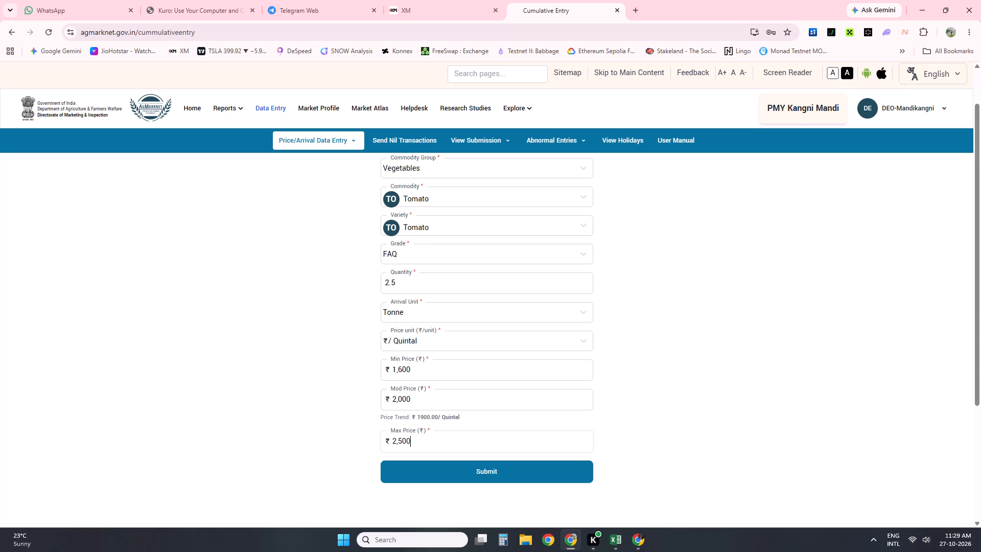
Change the tomato entry's quantity to 3.1.
click(388, 284)
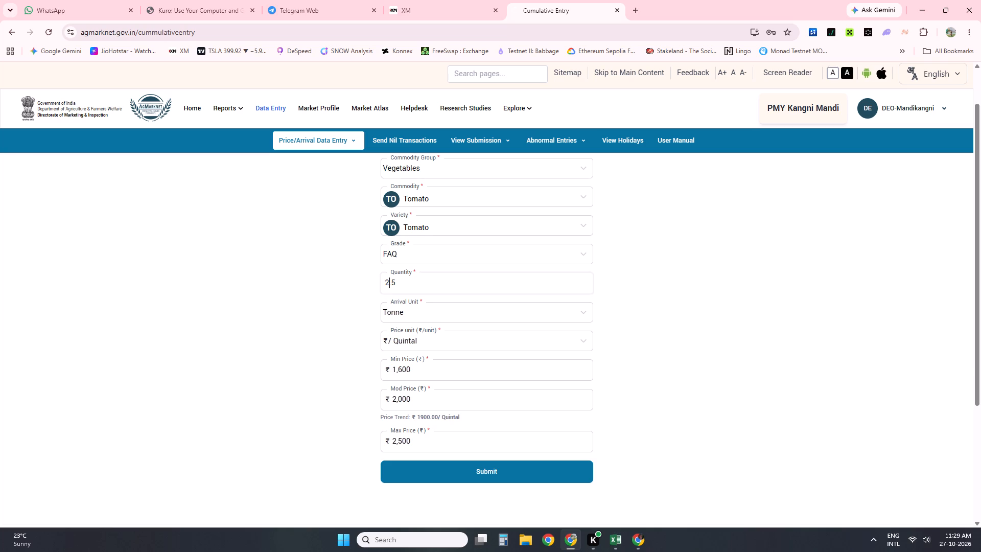
key(BackSpace)
key(3)
click(396, 274)
key(BackSpace)
key(1)
Submit the completed tomato entry and return to the list of cumulative submissions.
key(Tab)
key(Tab)
key(Tab)
key(Tab)
key(Tab)
key(Tab)
key(Return)
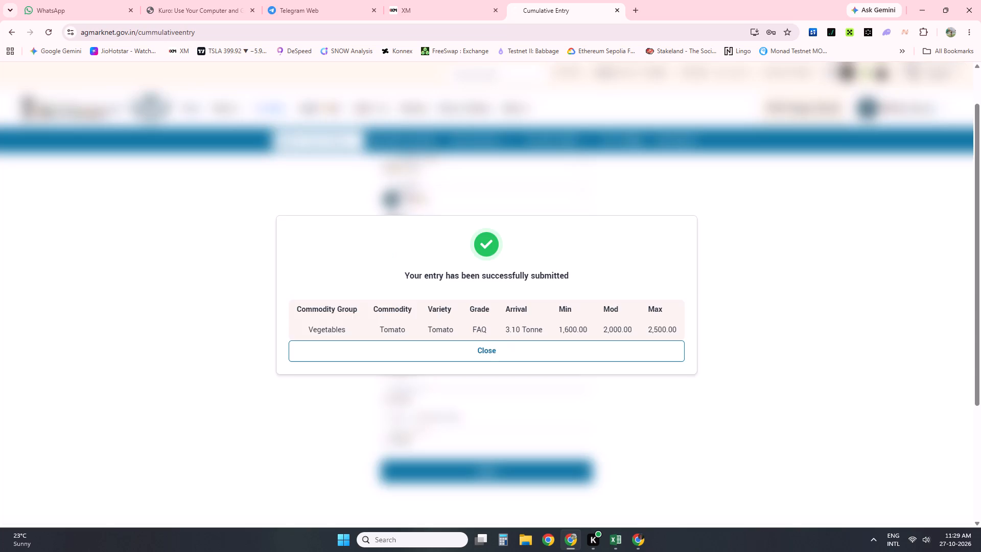
key(Tab)
key(Return)
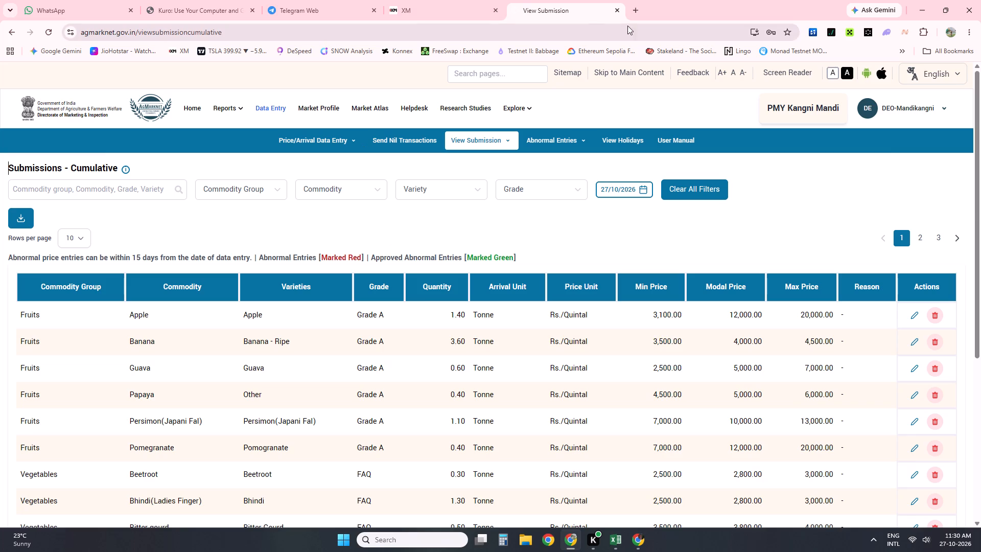
Close the Agmarknet submissions page and switch to the XM gold chart.
click(620, 10)
click(430, 0)
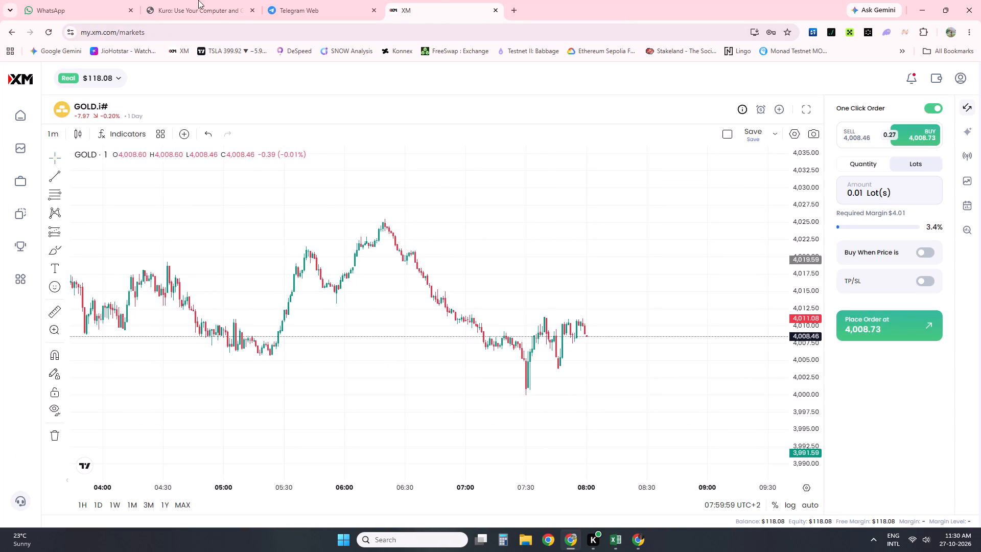